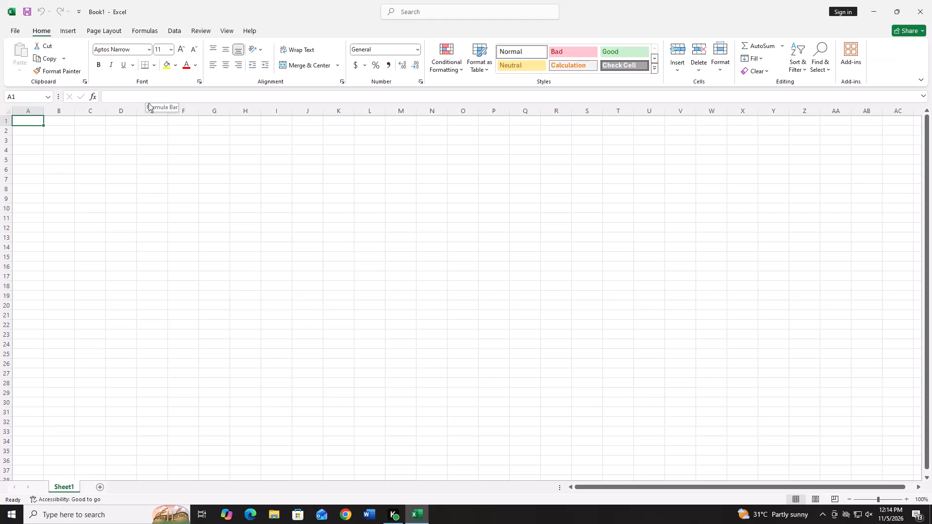
Enter the heading PROJECT in cell A1.
key(Right)
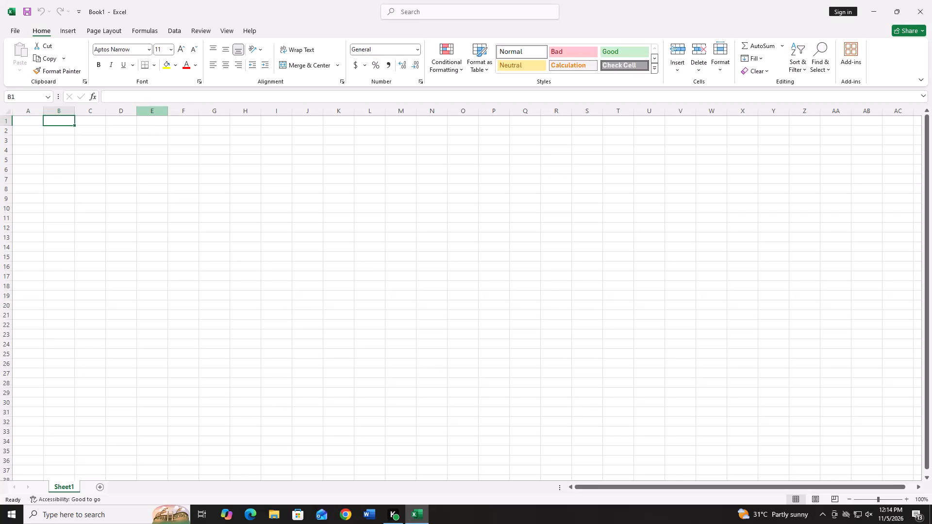
double_click(31, 125)
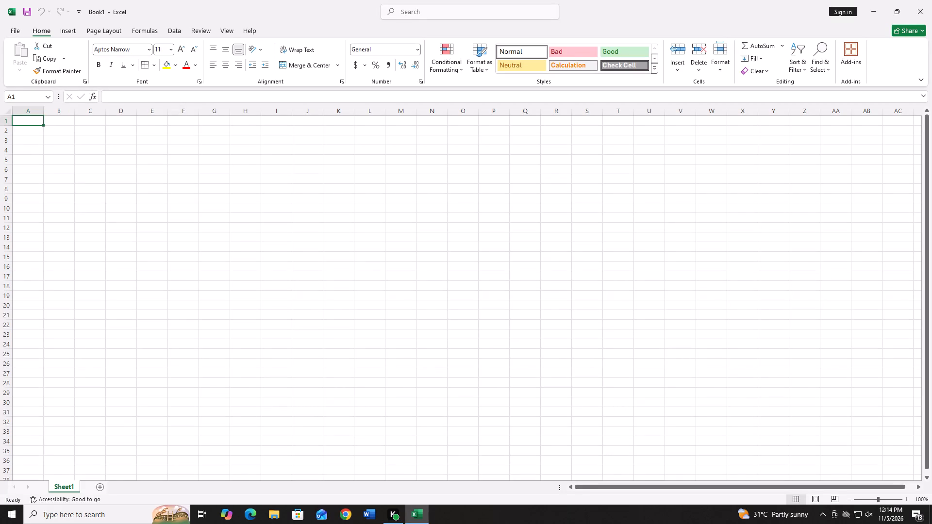
double_click(32, 123)
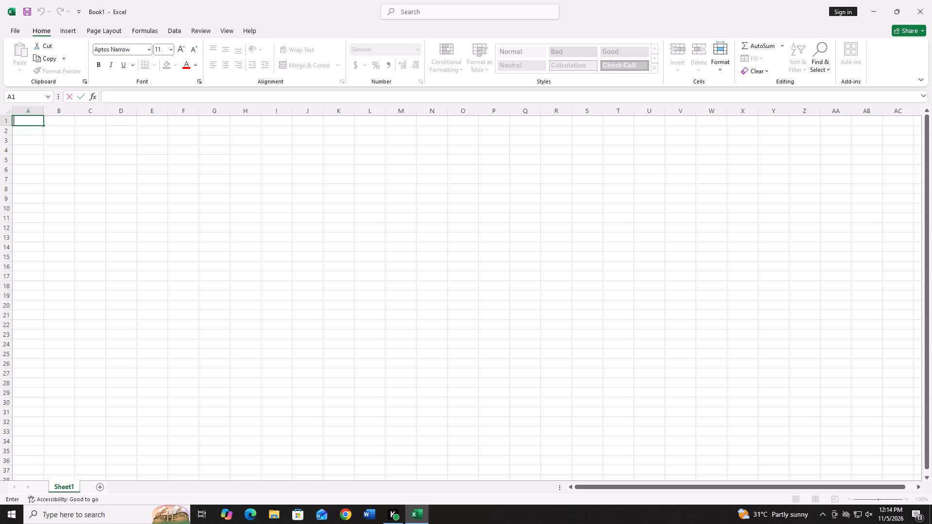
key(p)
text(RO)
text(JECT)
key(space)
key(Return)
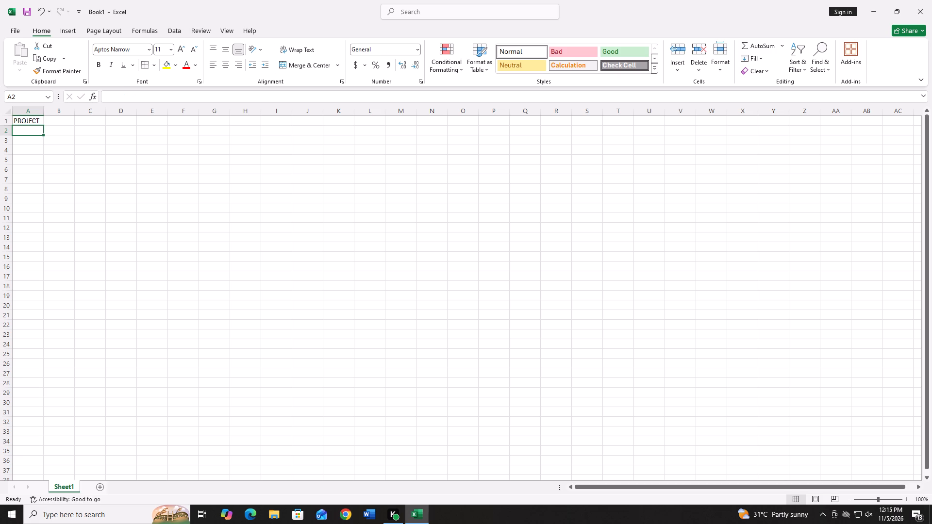
Enter the project name "Deluxe Inn Construction" in cell A2, under the PROJECT heading.
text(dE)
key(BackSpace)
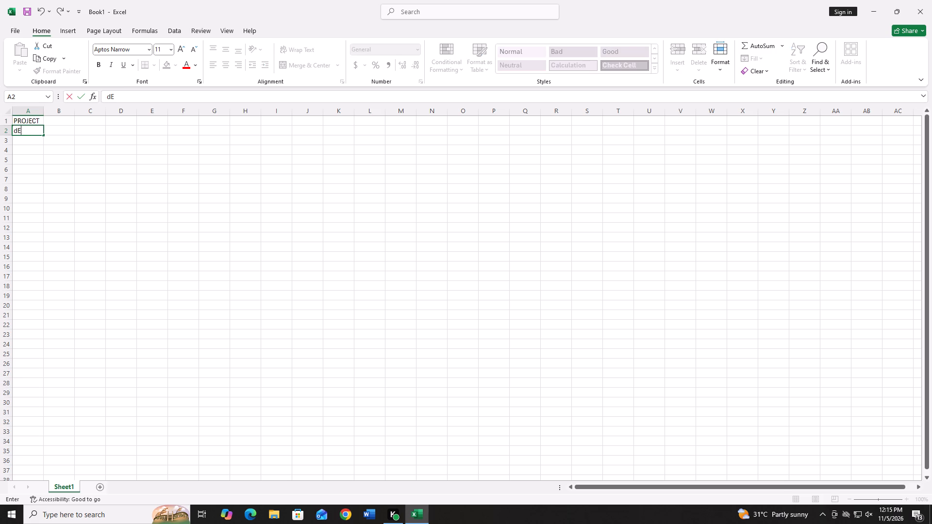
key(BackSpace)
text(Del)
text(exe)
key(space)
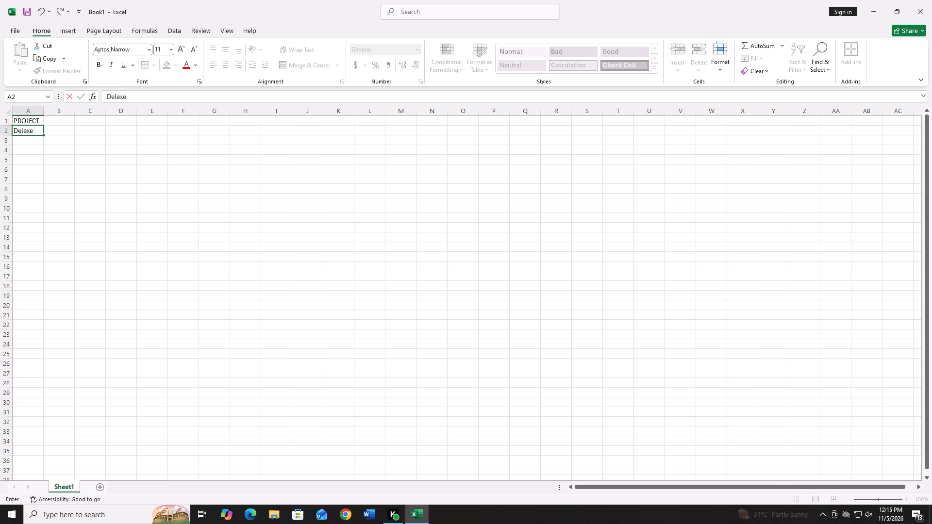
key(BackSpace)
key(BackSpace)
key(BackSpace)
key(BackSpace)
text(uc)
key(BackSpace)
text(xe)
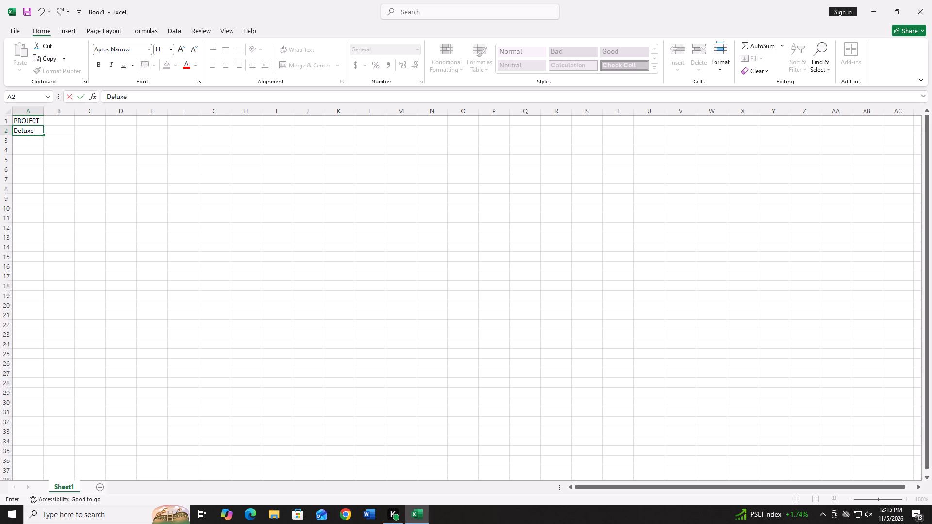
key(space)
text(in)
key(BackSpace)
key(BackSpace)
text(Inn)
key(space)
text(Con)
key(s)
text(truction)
click(36, 142)
Enter the heading PROJECT MANAGER in cell D1.
click(126, 133)
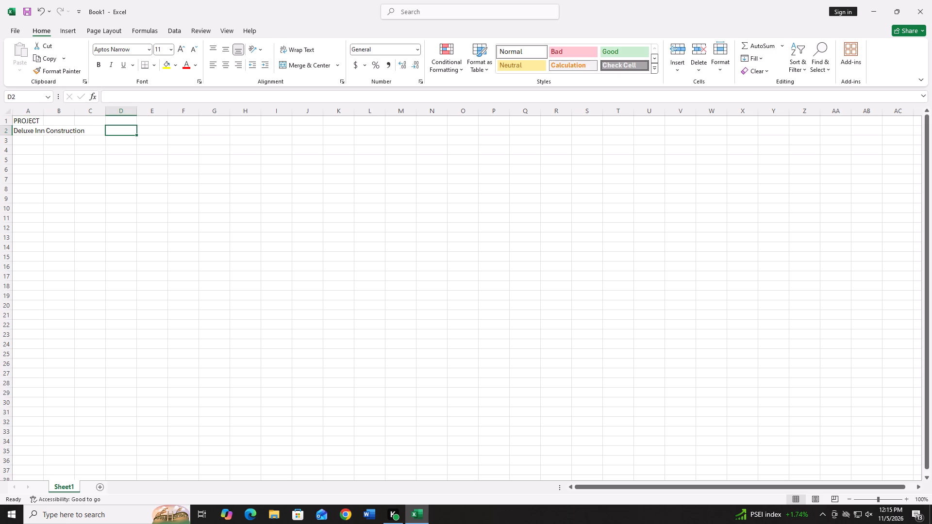
double_click(133, 120)
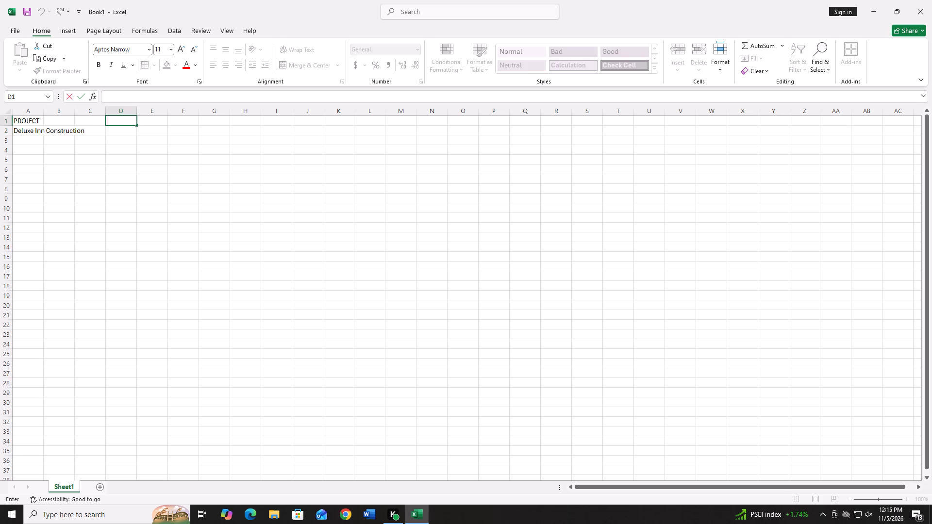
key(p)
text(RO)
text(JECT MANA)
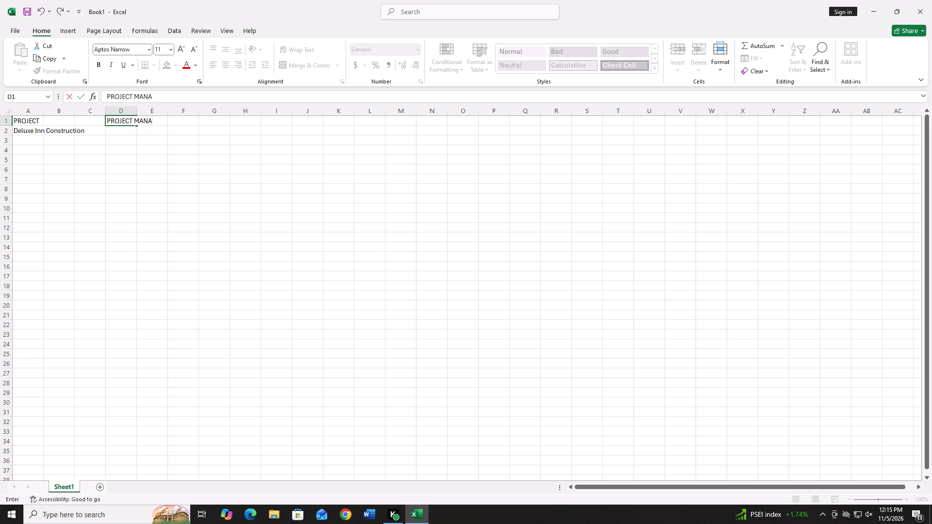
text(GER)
Enter the project manager's name in cell D2, under the PROJECT MANAGER heading.
double_click(132, 132)
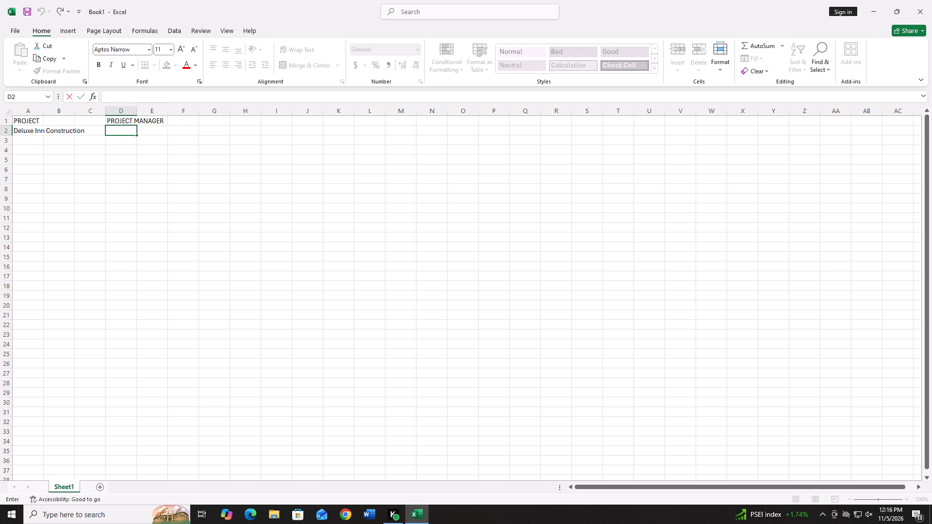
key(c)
key(BackSpace)
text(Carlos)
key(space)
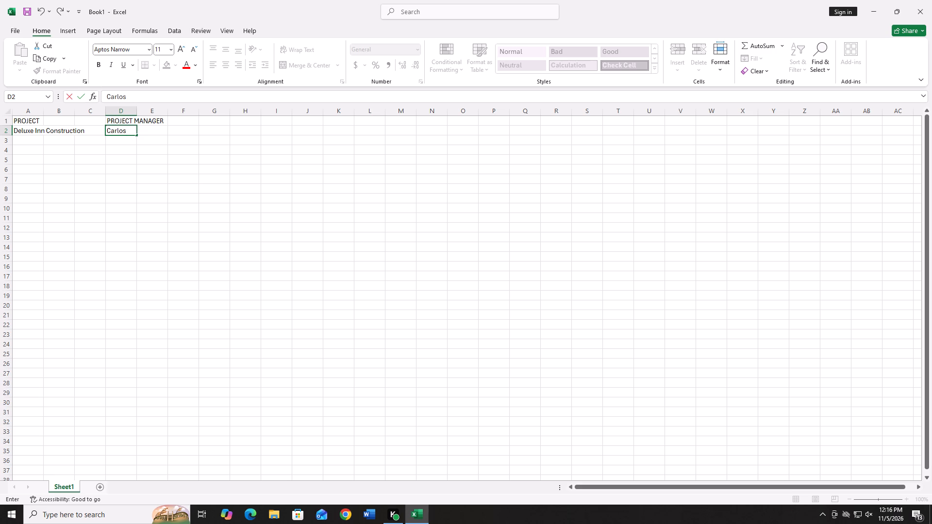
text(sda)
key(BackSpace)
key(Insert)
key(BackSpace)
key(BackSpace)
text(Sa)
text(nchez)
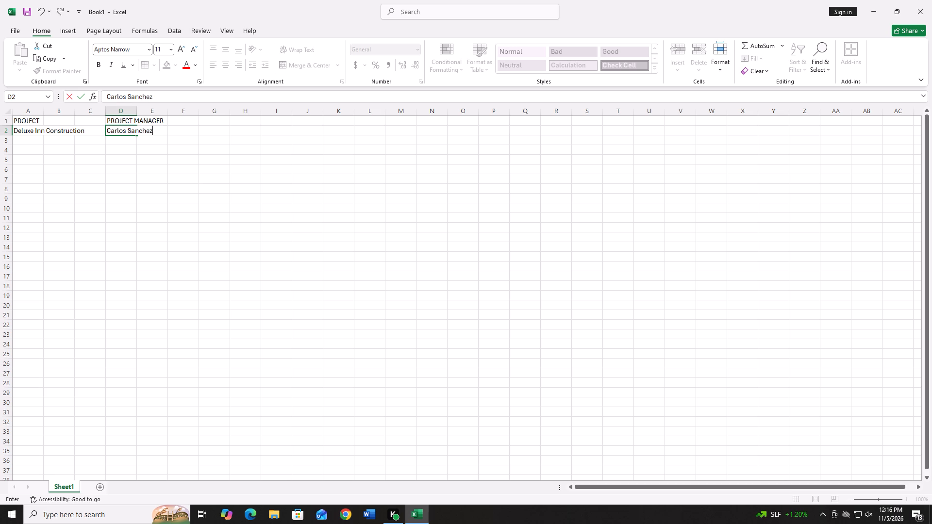
Enter the heading PROJECT SPONSOR in cell G1.
click(210, 122)
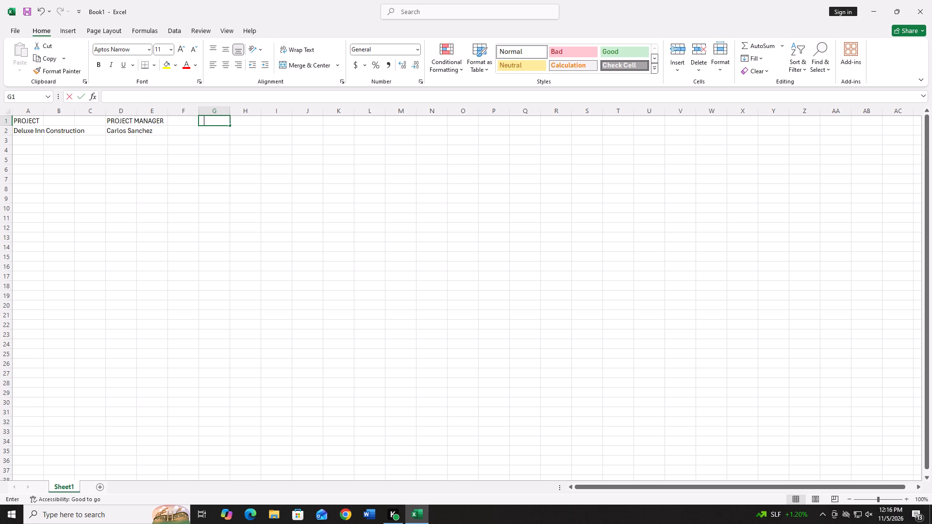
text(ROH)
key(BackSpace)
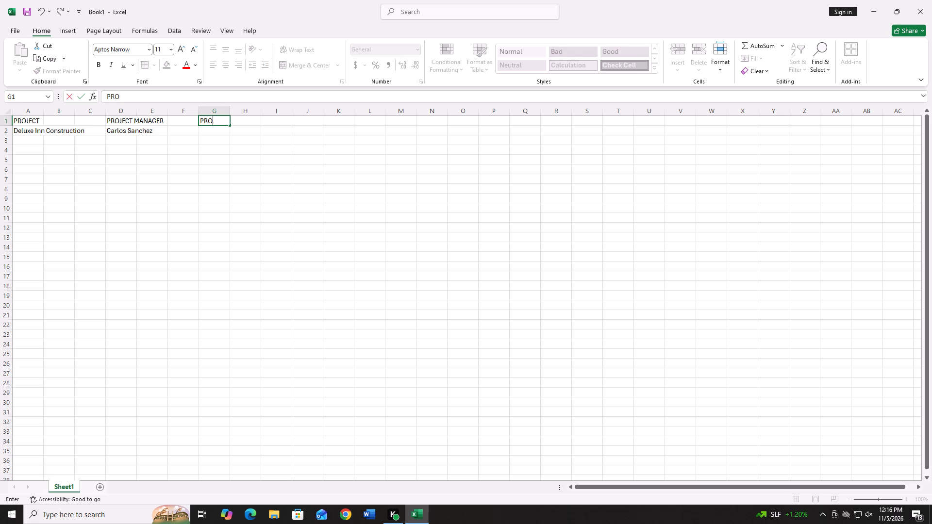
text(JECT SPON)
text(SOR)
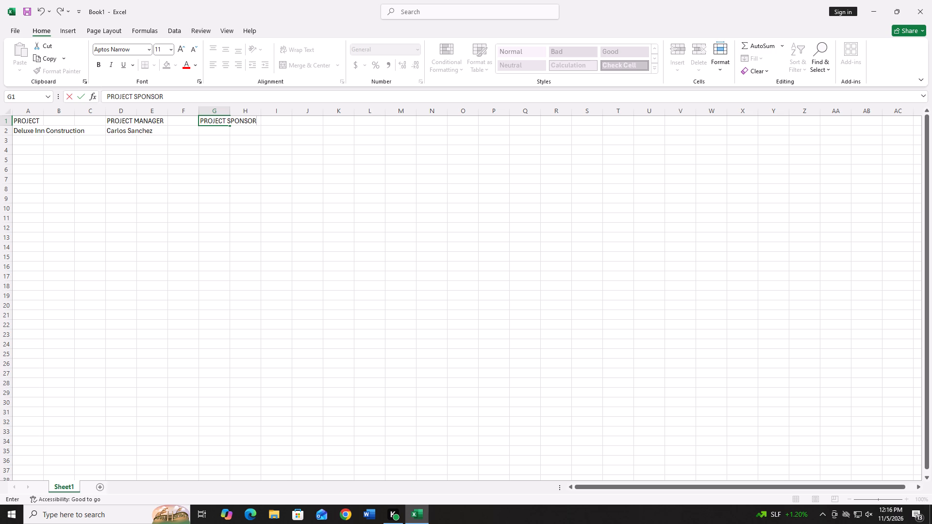
Enter the heading DATE REVISED in cell J1.
click(308, 122)
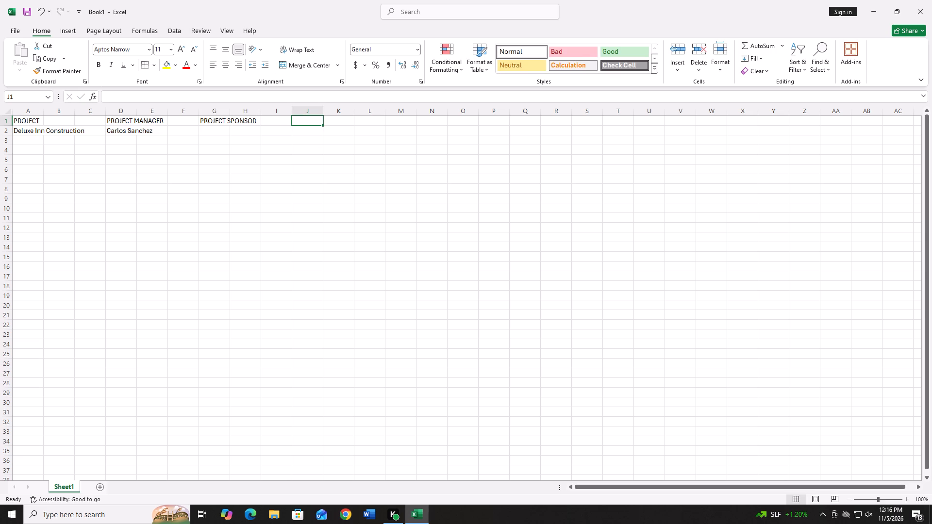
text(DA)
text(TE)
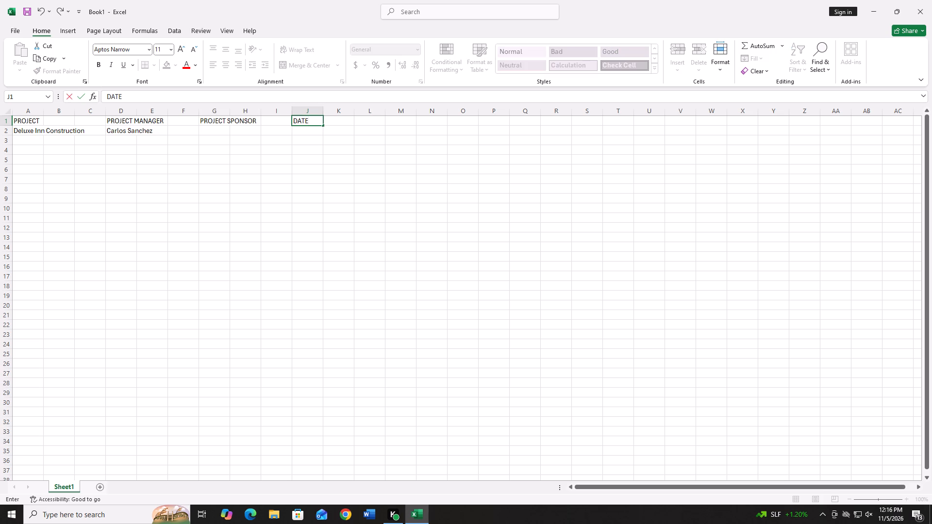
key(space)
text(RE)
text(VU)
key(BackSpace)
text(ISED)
Enter the project sponsor's name in cell G2, under the PROJECT SPONSOR heading.
double_click(212, 129)
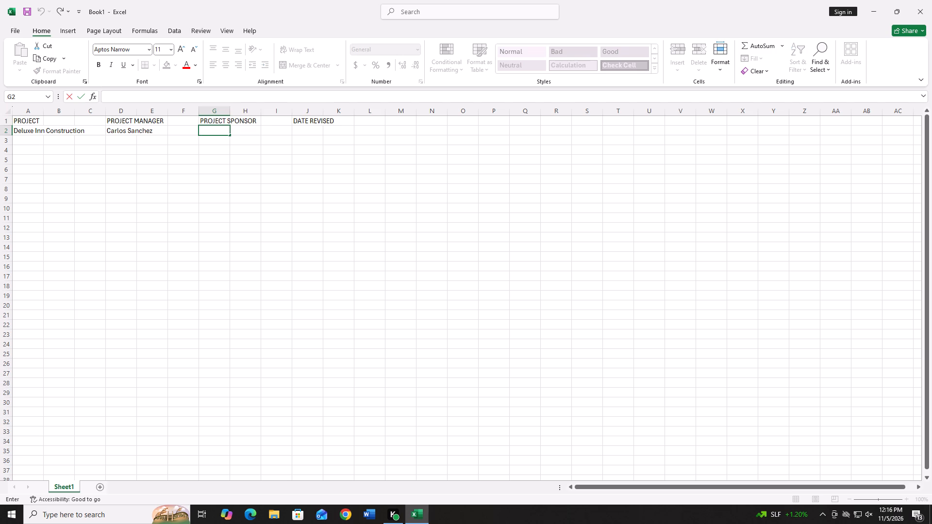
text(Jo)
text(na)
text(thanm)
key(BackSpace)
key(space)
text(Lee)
Enter the revision date 11/5/2026 in cell J2, under the DATE REVISED heading.
click(310, 132)
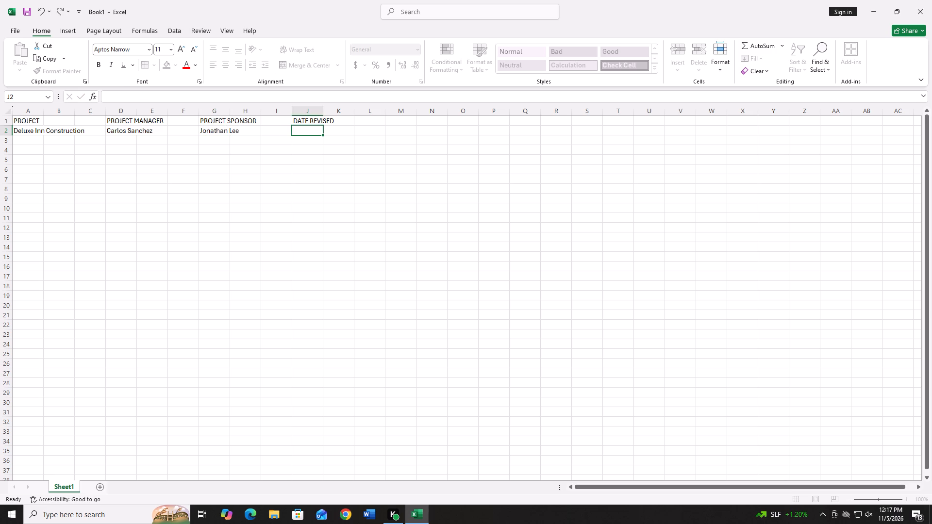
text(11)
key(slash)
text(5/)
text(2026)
Open cell A4, two rows below the project name, for text entry.
click(24, 151)
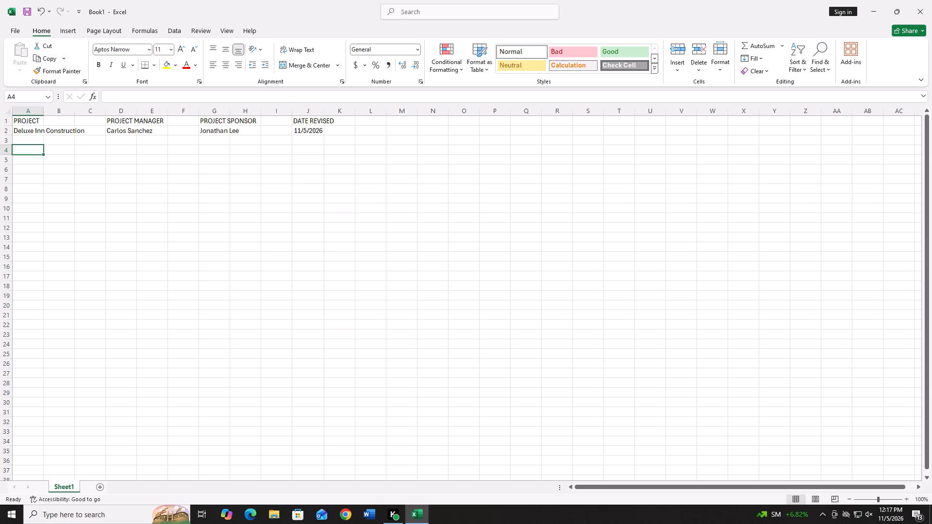
double_click(24, 151)
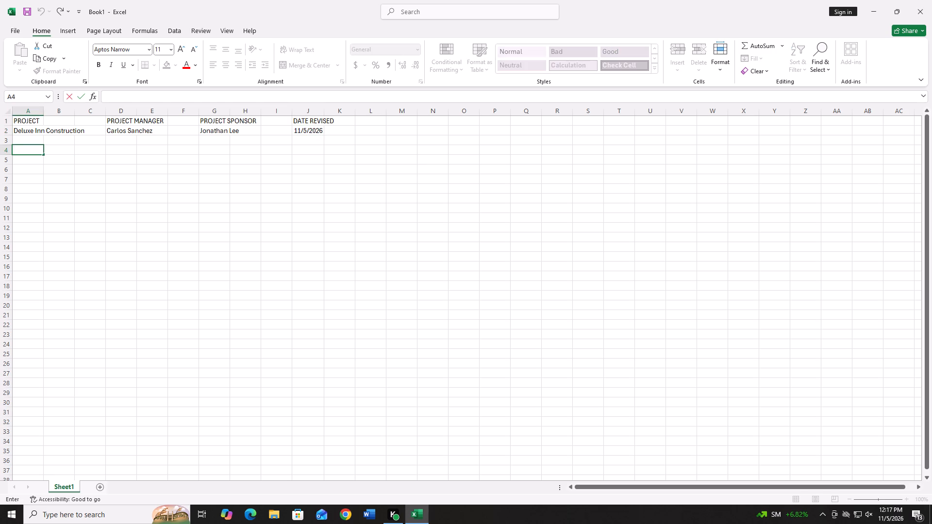
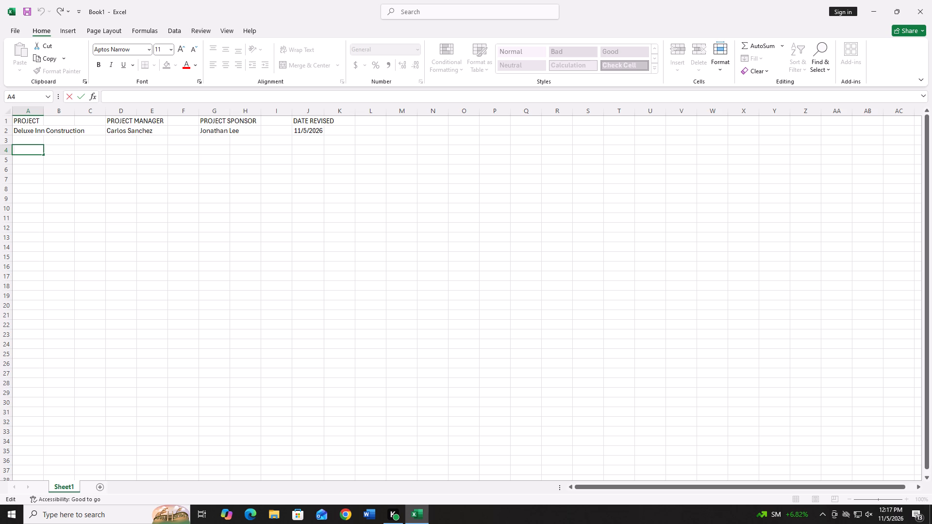
Enter the section title Key Project Team Members in cell A4.
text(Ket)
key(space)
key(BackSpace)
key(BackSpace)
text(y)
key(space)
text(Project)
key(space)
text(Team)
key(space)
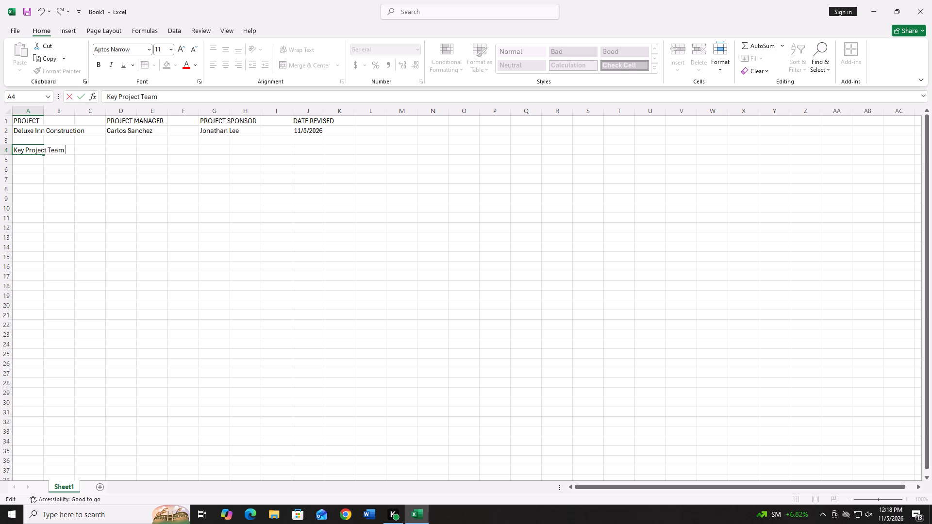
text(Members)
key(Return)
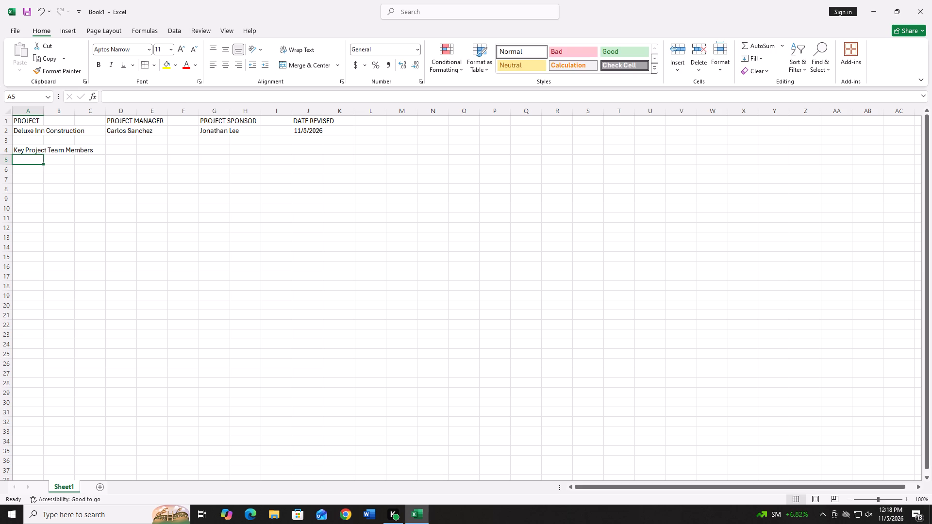
Enter the column heading Name in cell A6, two rows below the section title.
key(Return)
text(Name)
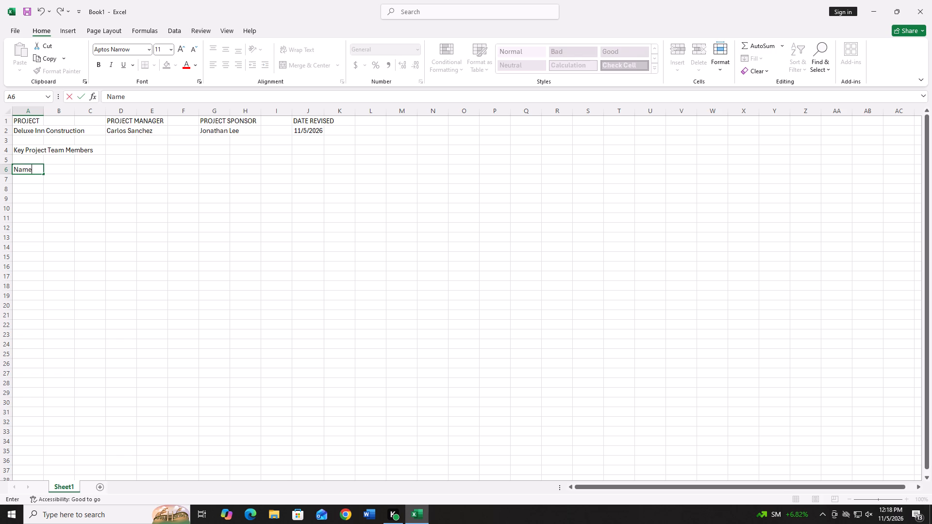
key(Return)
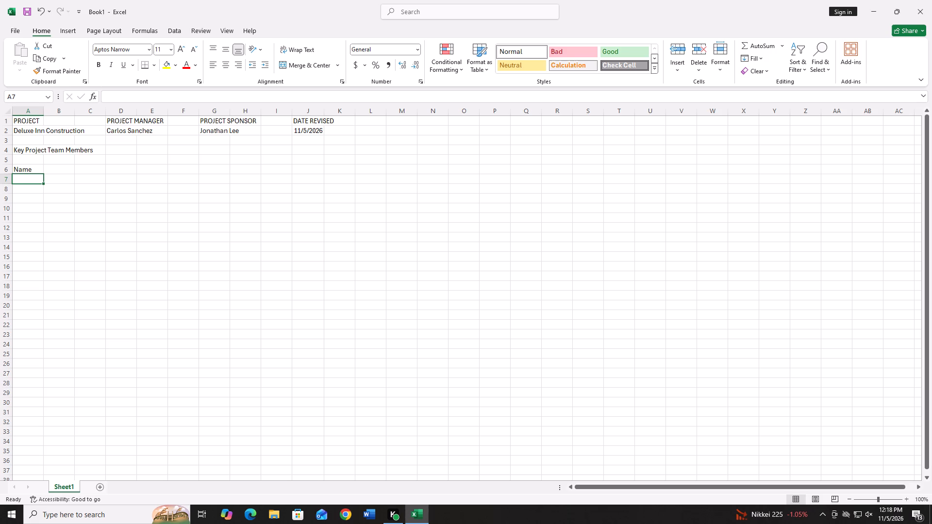
List the three team members' names in cells A7 to A9, under the Name heading.
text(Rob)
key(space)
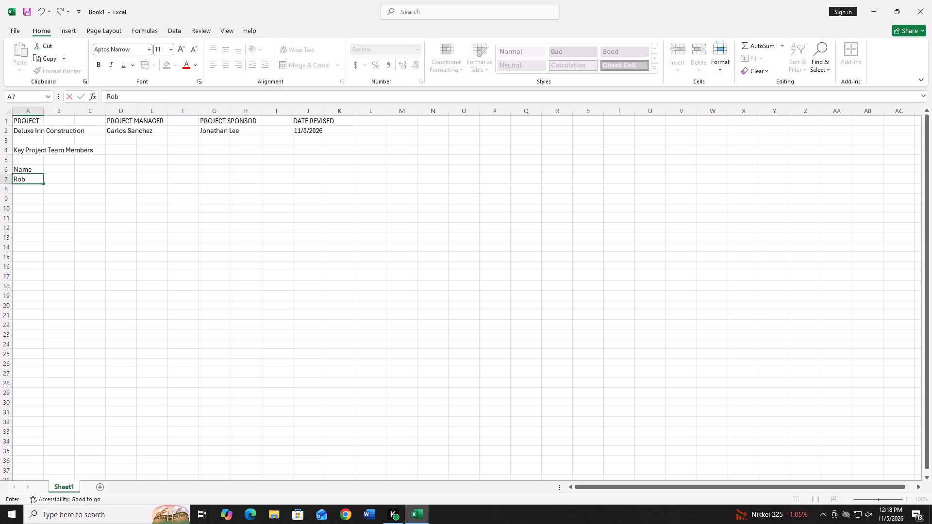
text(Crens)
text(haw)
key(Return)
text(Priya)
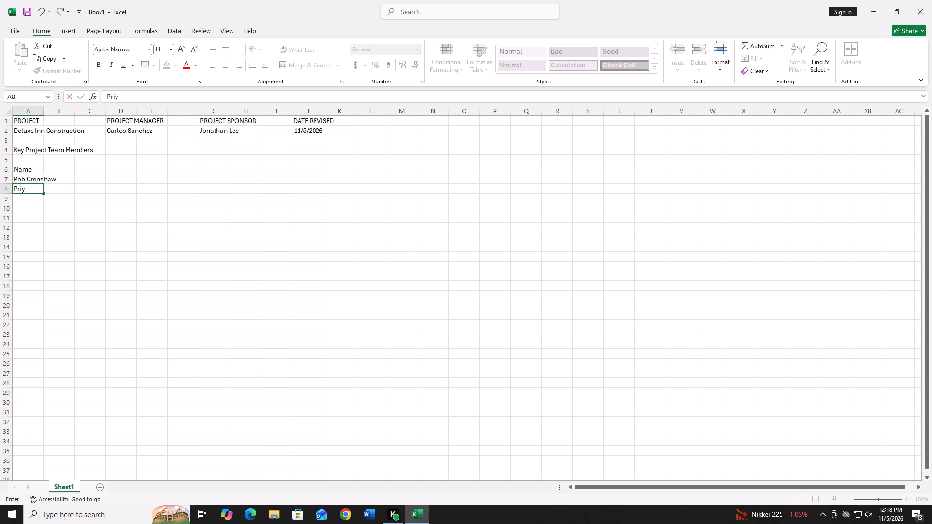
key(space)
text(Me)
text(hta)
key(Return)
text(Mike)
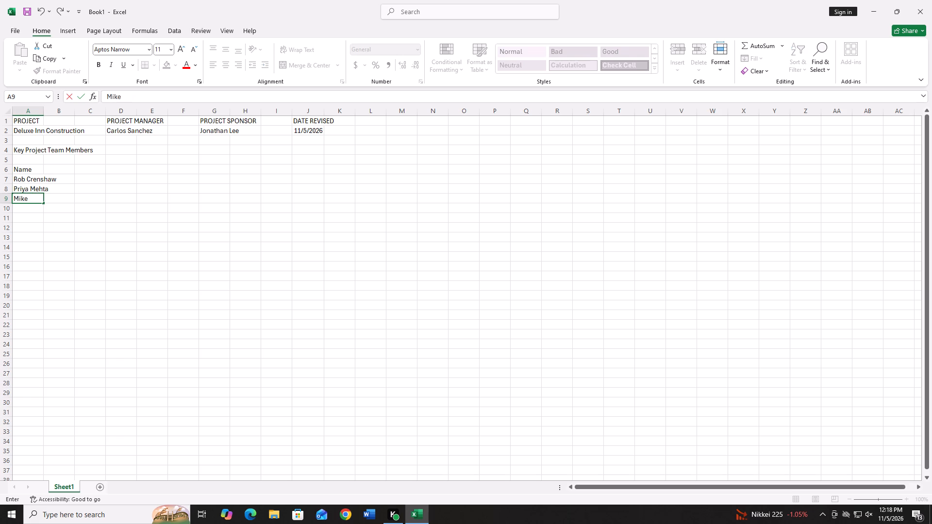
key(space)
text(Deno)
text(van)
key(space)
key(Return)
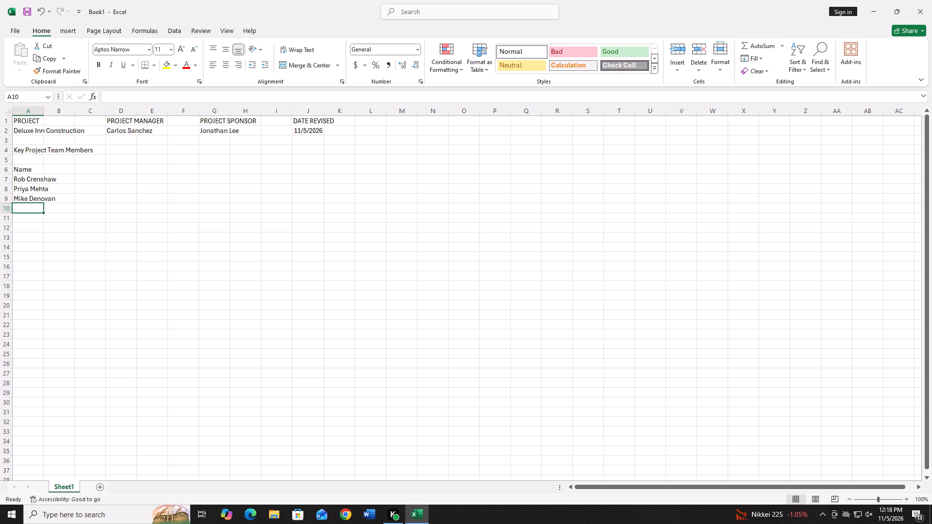
Enter the column heading Role in cell D6, in the same row as the Name heading.
click(119, 166)
double_click(119, 166)
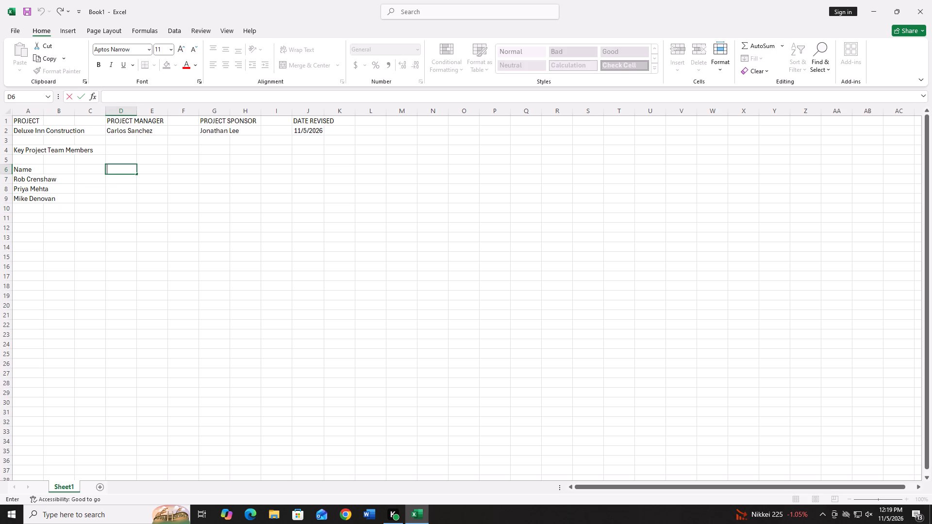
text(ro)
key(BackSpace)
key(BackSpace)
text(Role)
Enter the role Site Supervisor in cell D7 for the first team member.
click(127, 182)
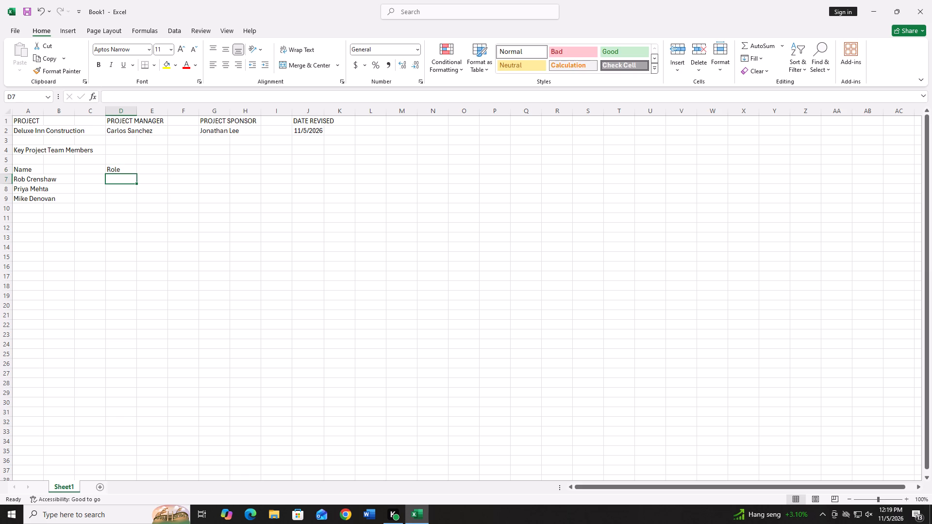
double_click(127, 182)
double_click(127, 181)
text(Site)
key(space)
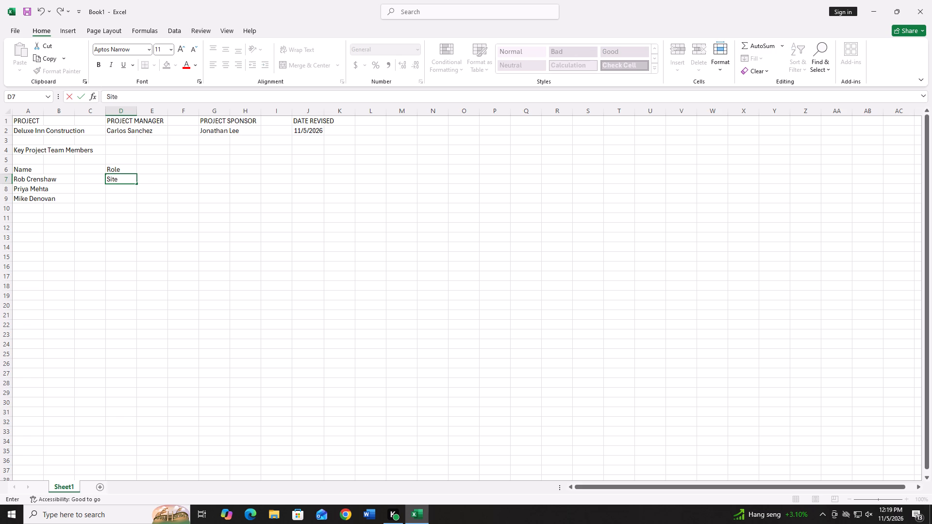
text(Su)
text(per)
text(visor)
Enter the role Architect in cell D8 for the second team member.
click(116, 193)
click(118, 190)
double_click(118, 190)
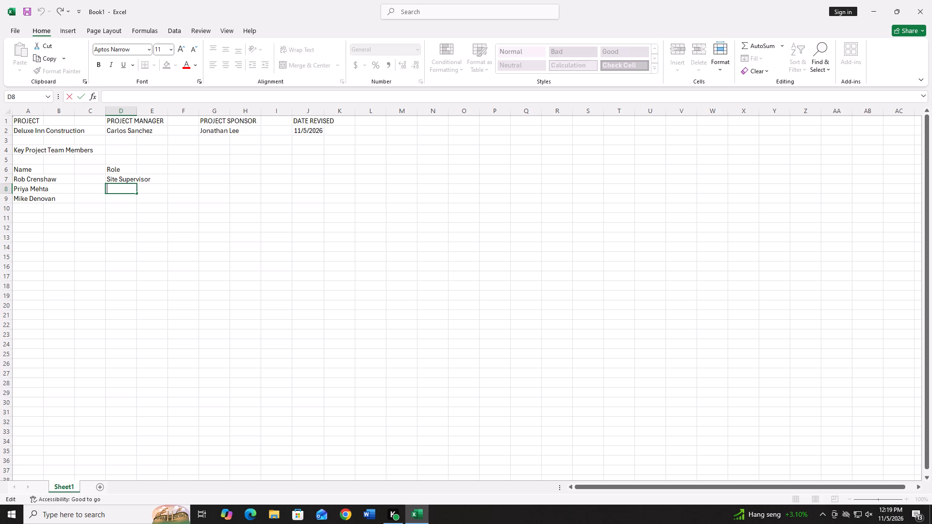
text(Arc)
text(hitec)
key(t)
Enter the role Procurement Lead in cell D9 for the third team member.
double_click(125, 198)
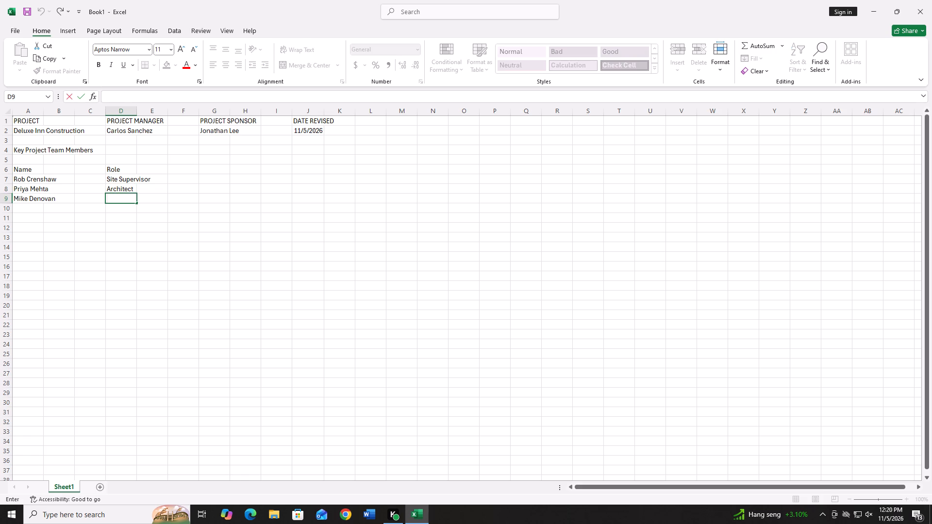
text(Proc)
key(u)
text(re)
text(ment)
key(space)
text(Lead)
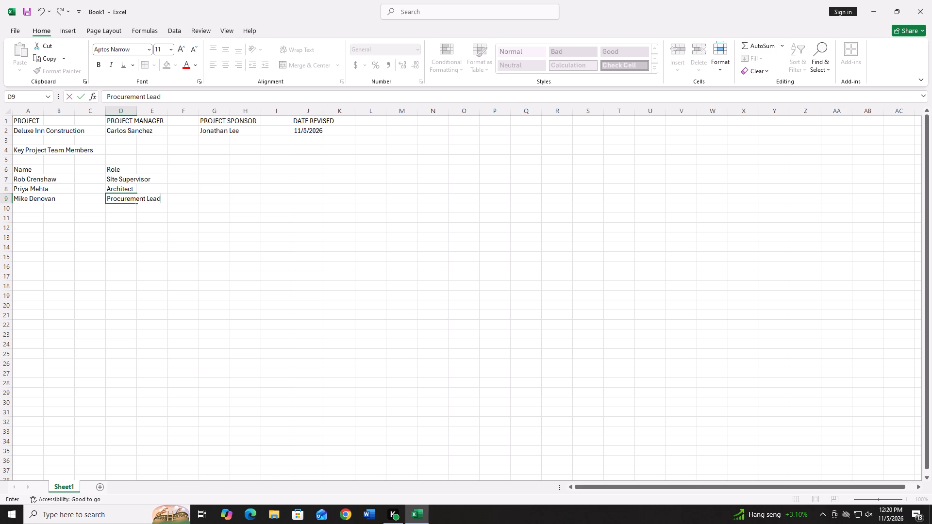
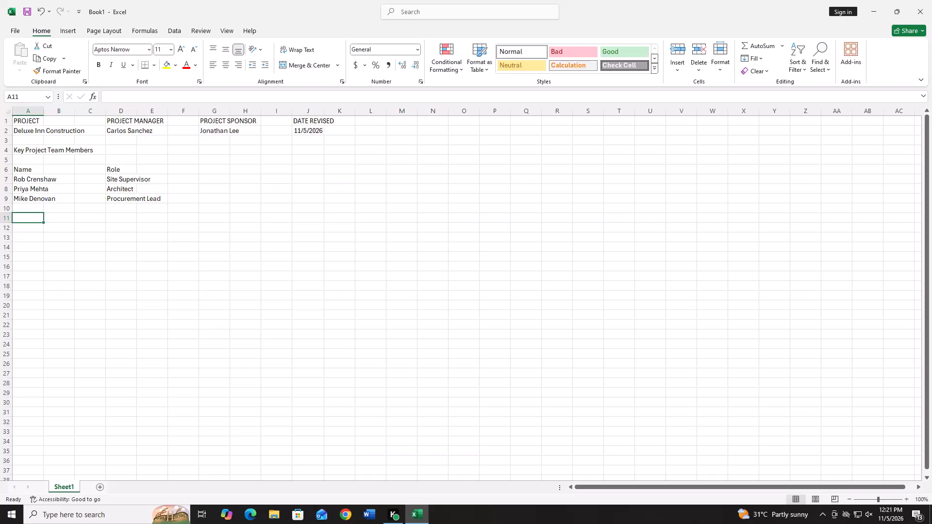
Enter the section heading Project Tasks in cell A12, below the key team members table.
double_click(34, 214)
double_click(28, 229)
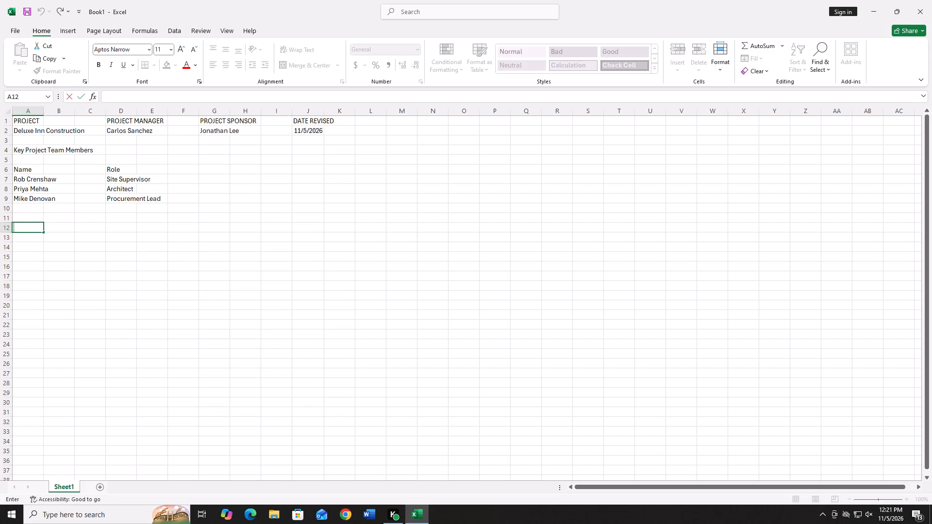
text(Pro)
text(ject)
key(space)
text(Task)
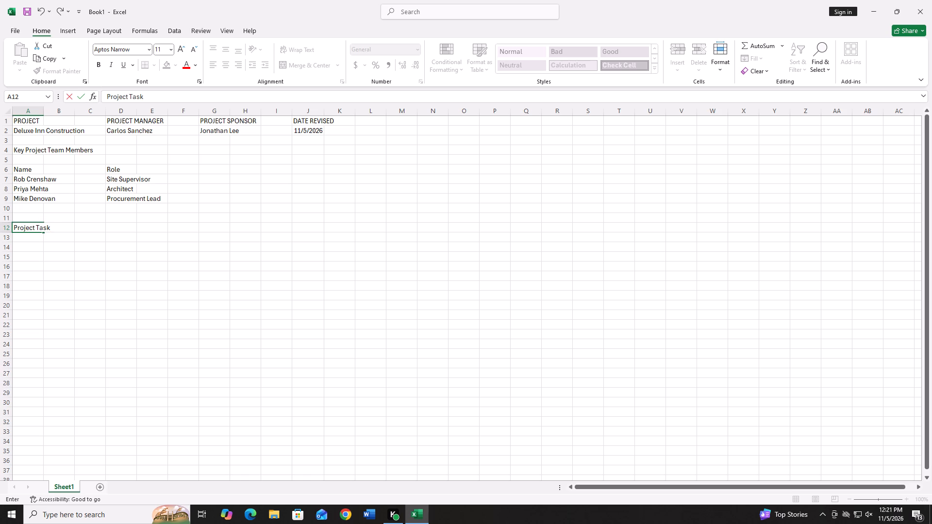
key(s)
key(Return)
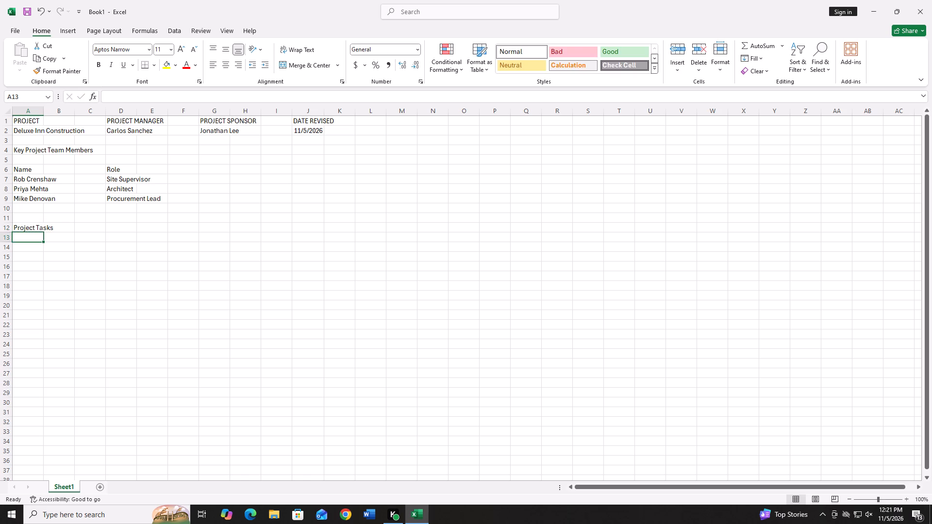
key(Return)
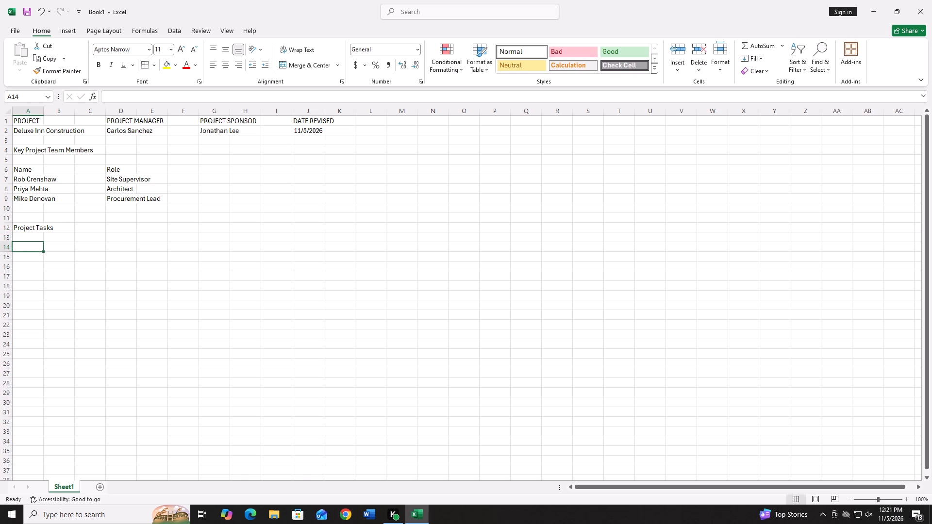
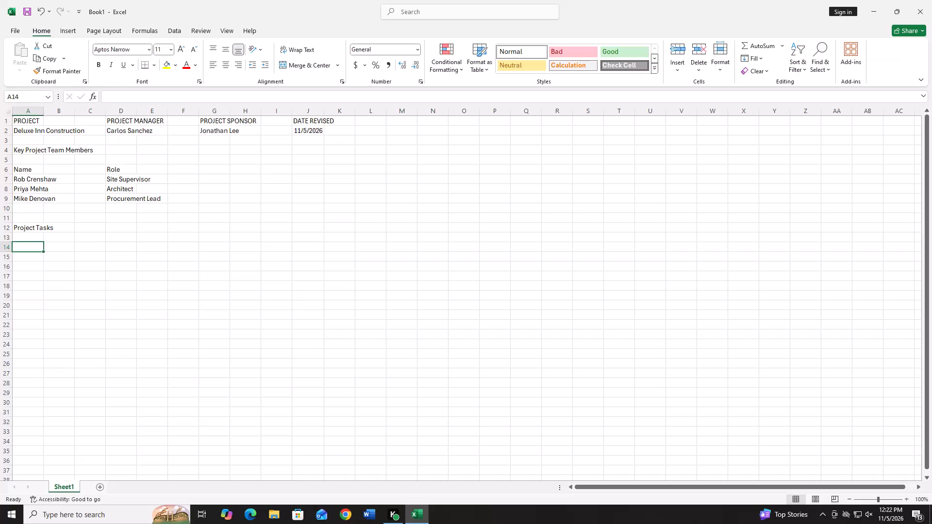
Enter the first two project tasks, Site Preparation in cell A14 and Foundation Work in cell A15.
double_click(35, 247)
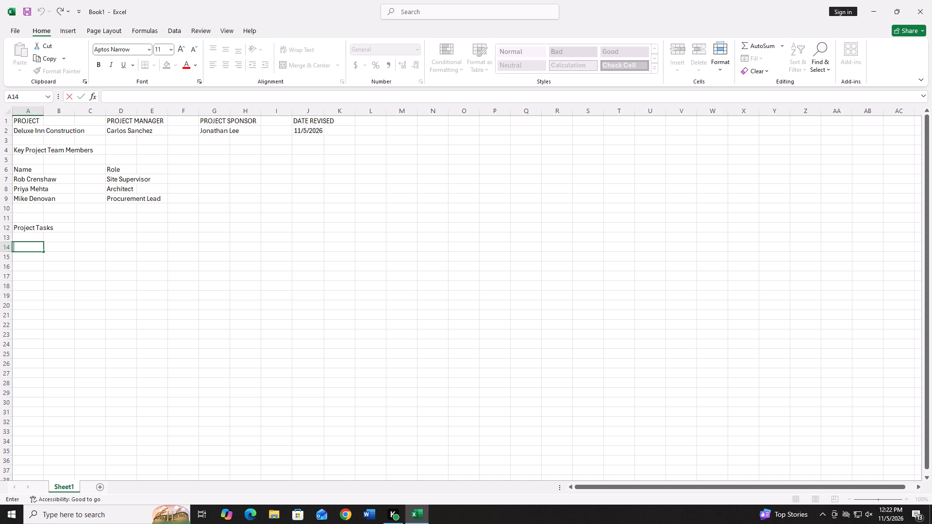
text(Site)
key(space)
text(Prep)
text(aration)
key(space)
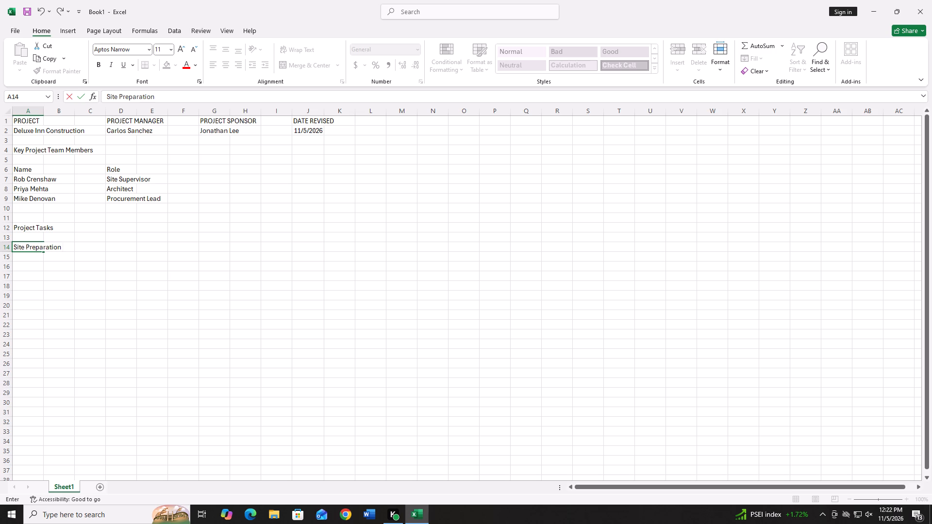
click(40, 261)
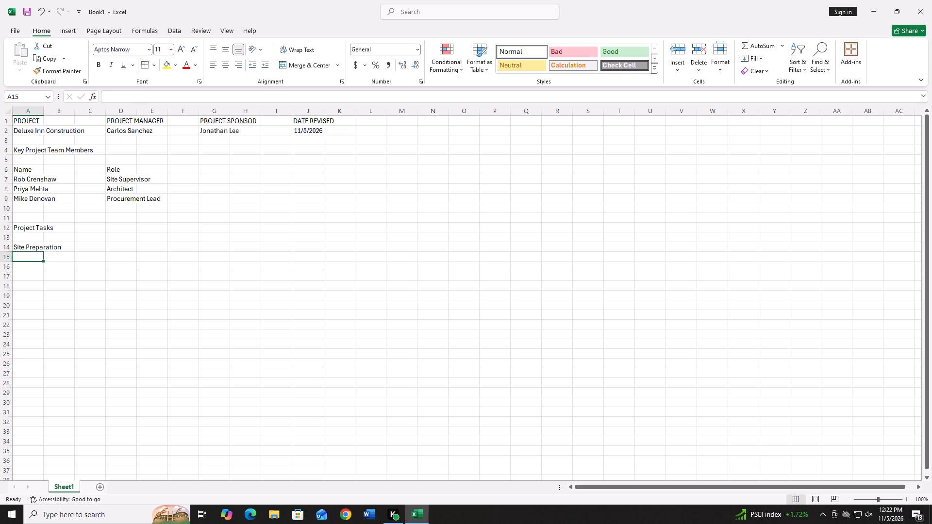
text(Foundation)
key(space)
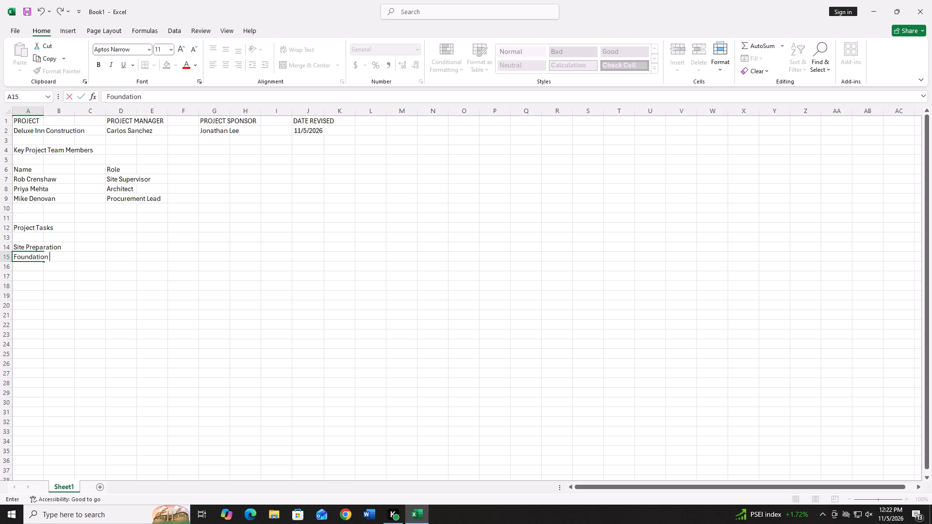
text(Work)
key(Return)
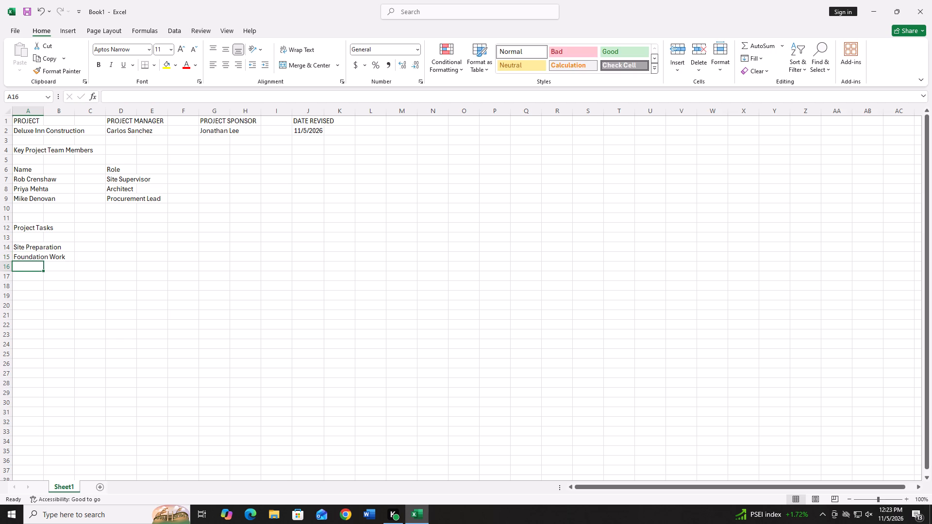
Enter the task Structural Framing in cell A16, below Foundation Work.
key(shift+s)
text(truck)
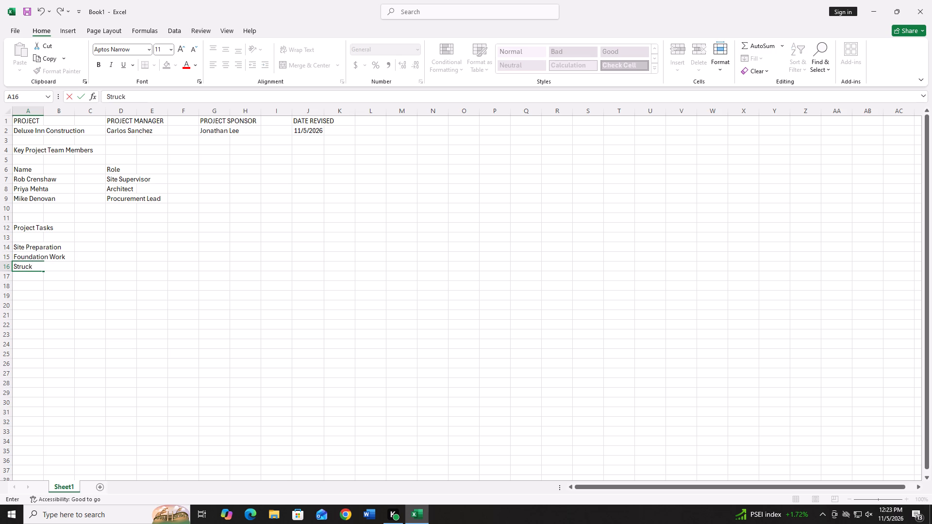
key(BackSpace)
key(t)
text(ural)
key(space)
text(Fra)
text(ming)
key(Return)
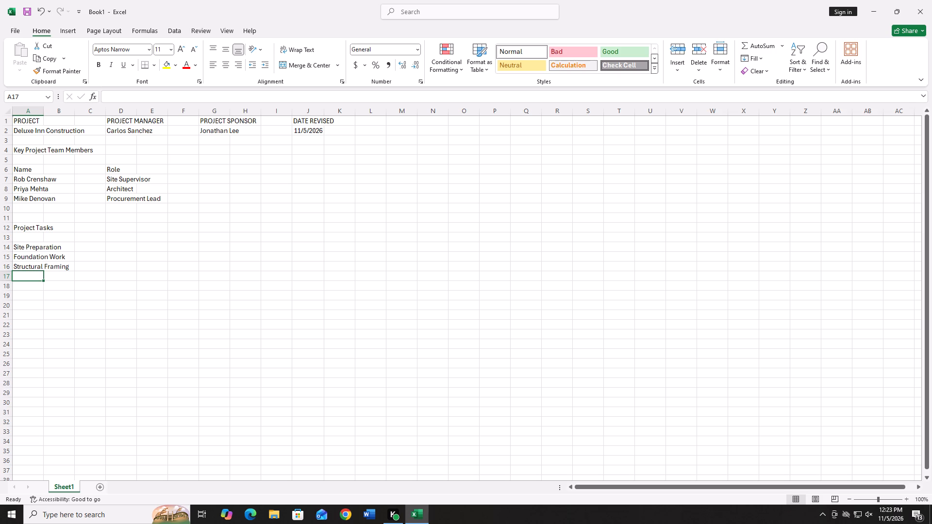
Enter the task Mep Rough-Ins in cell A17, below Structural Framing.
text(MEo)
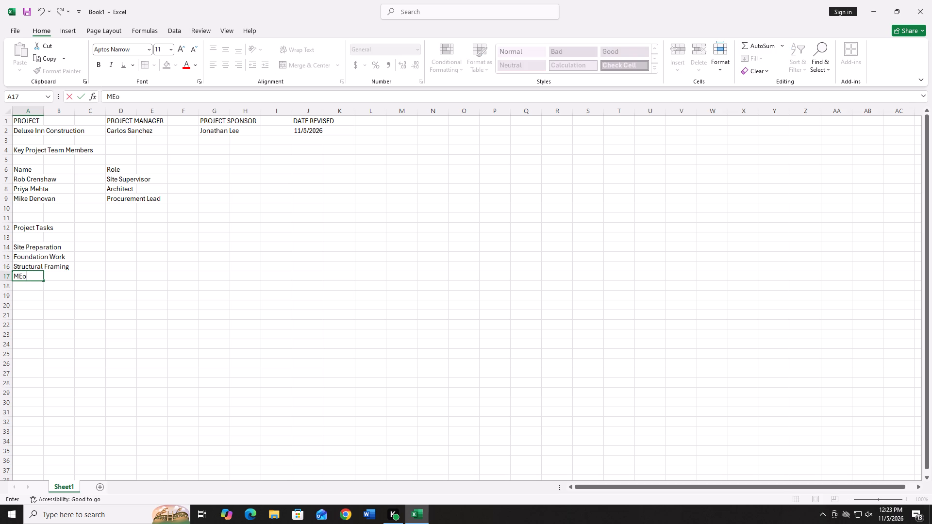
key(BackSpace)
key(BackSpace)
text(ep)
key(space)
text(Rough)
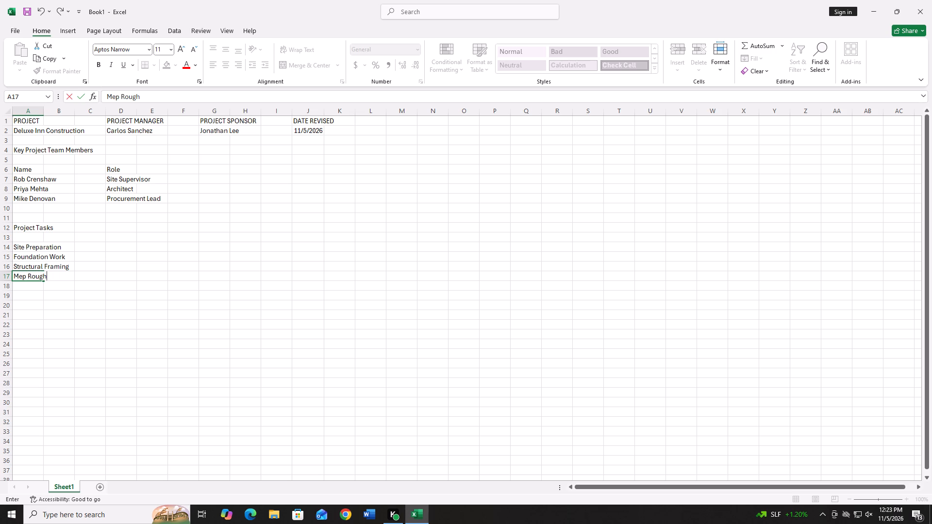
key(minus)
text(Ins)
key(Return)
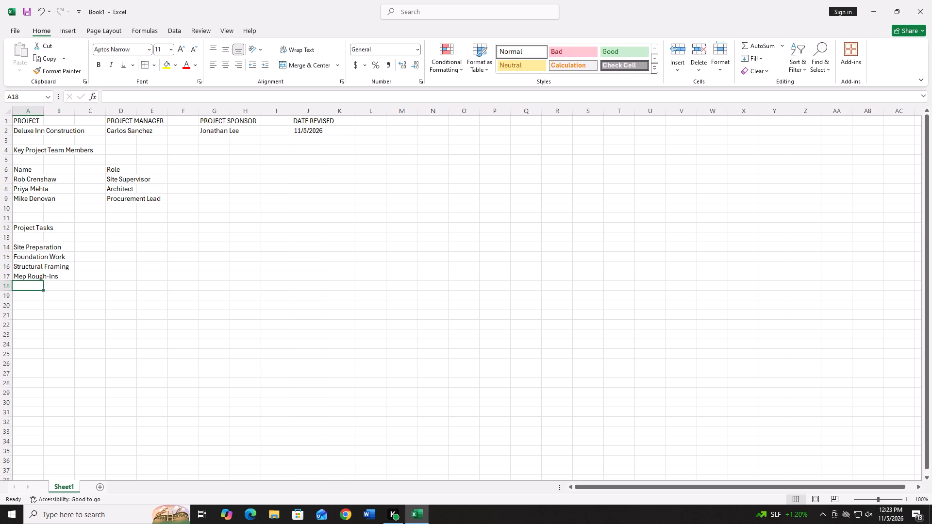
Enter the task Interior Finishes in cell A18, below Mep Rough-Ins.
text(Inter)
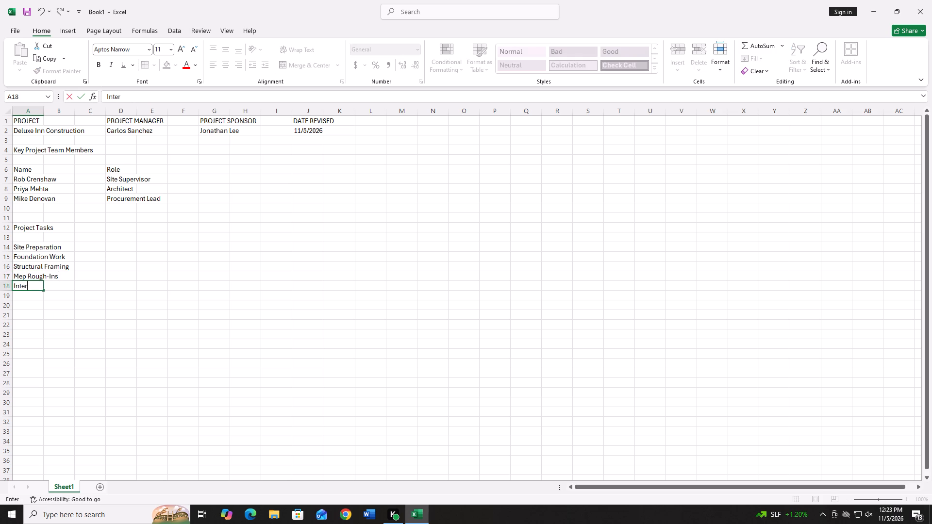
text(ior)
key(space)
text(Fimn)
key(BackSpace)
key(BackSpace)
text(mishj)
key(BackSpace)
key(BackSpace)
text(his)
key(BackSpace)
key(BackSpace)
key(BackSpace)
key(BackSpace)
key(BackSpace)
key(BackSpace)
text(nis)
text(his)
key(BackSpace)
key(BackSpace)
key(BackSpace)
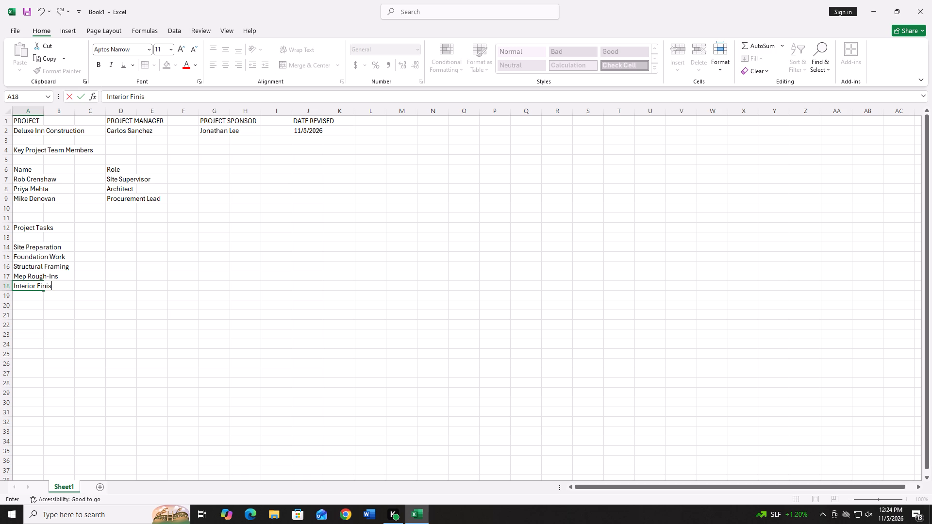
text(hers)
key(BackSpace)
key(BackSpace)
key(s)
key(Return)
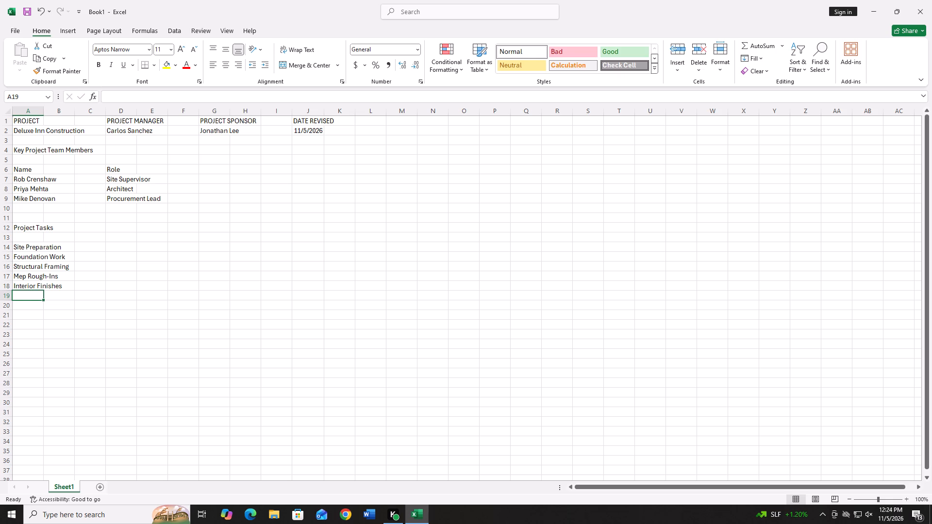
Enter the task Landscaping in cell A19, below Interior Finishes.
text(Lands)
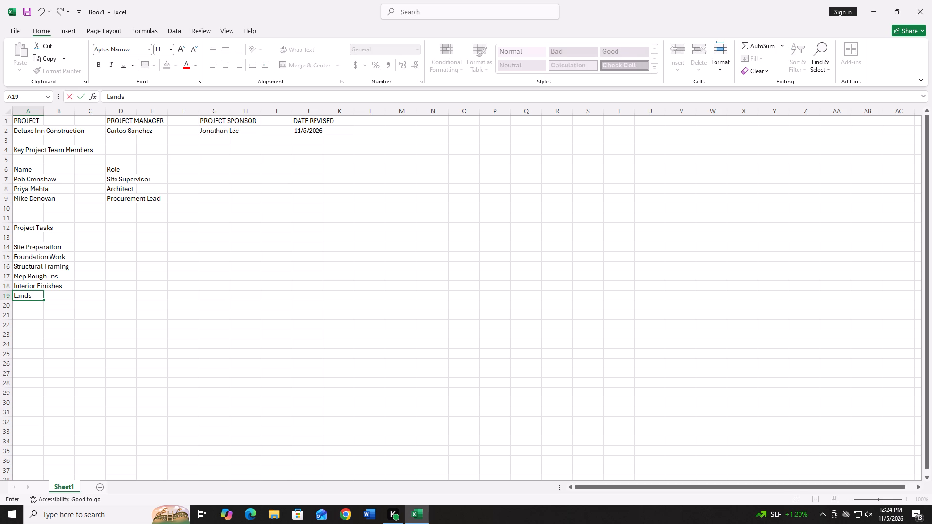
text(caping)
Enter the description "Cleard and leveled lot" in cell D14, beside Site Preparation.
click(110, 246)
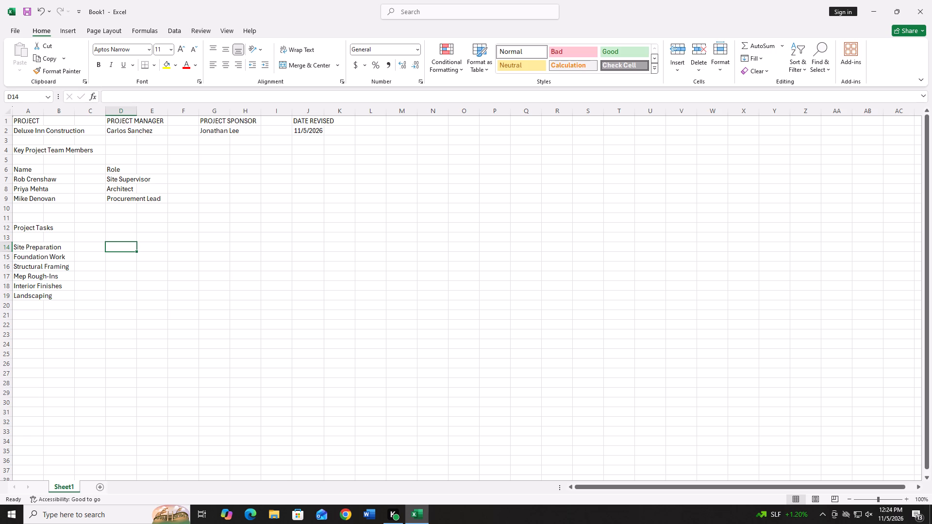
double_click(115, 247)
text(Cleard)
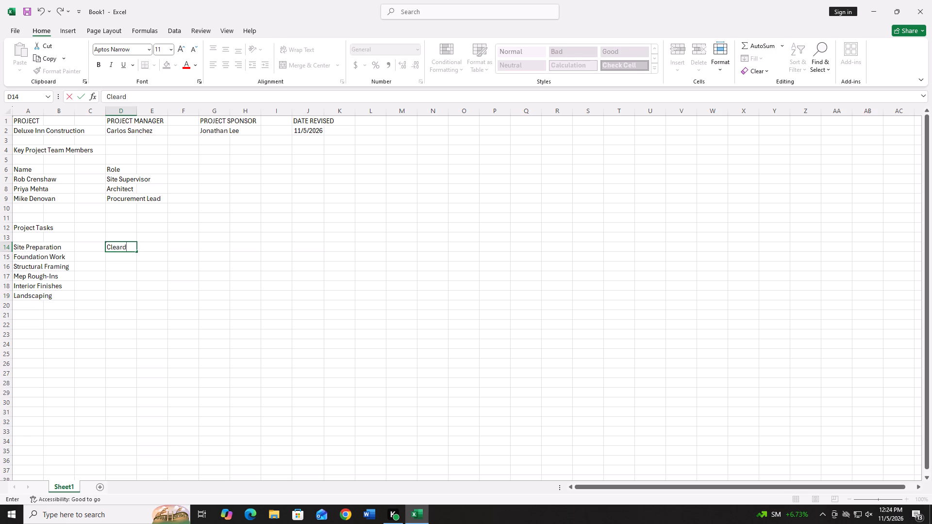
key(space)
text(and)
key(space)
text(level)
text(ed)
key(space)
text(lot)
key(Return)
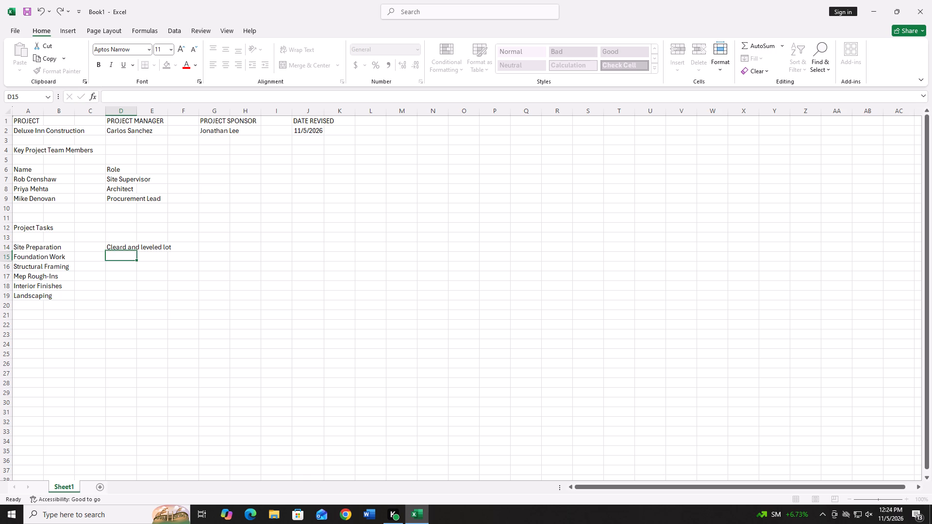
Enter the description "Concrete foundation" in cell D15, beside Foundation Work.
double_click(114, 259)
text(Concrete)
key(space)
text(founda)
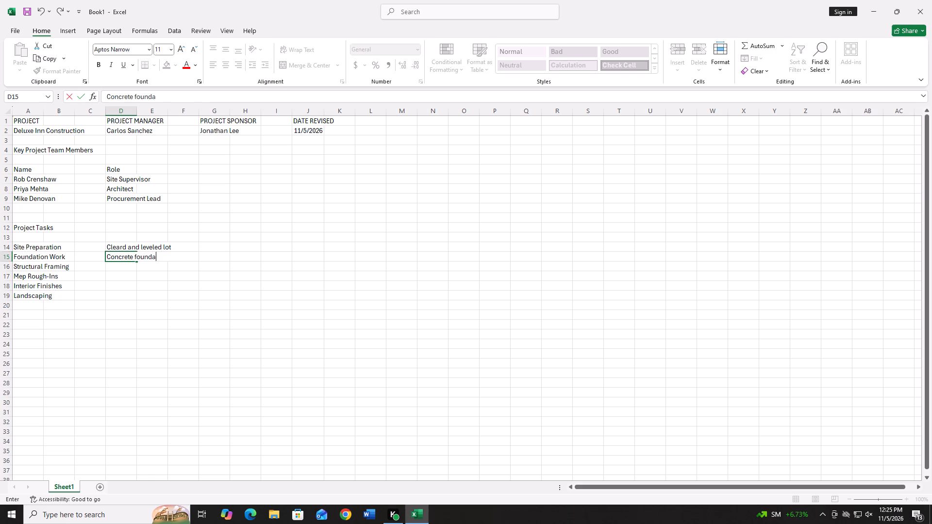
text(tion)
key(Return)
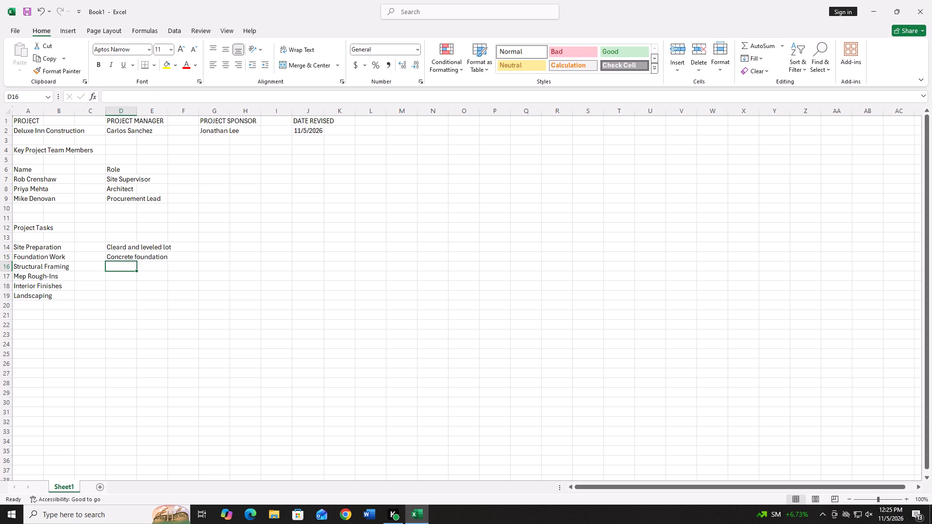
Enter the description "Steel structure" in cell D16, beside Structural Framing.
double_click(112, 268)
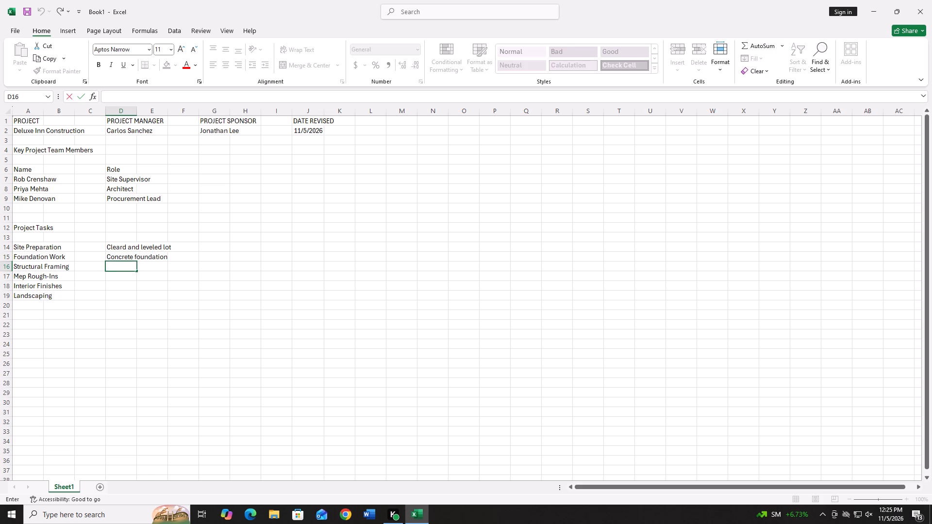
text(Steekl)
key(space)
key(BackSpace)
key(BackSpace)
key(BackSpace)
text(kl)
key(BackSpace)
key(BackSpace)
text(l)
key(space)
text(struc)
key(t)
text(ure)
key(Return)
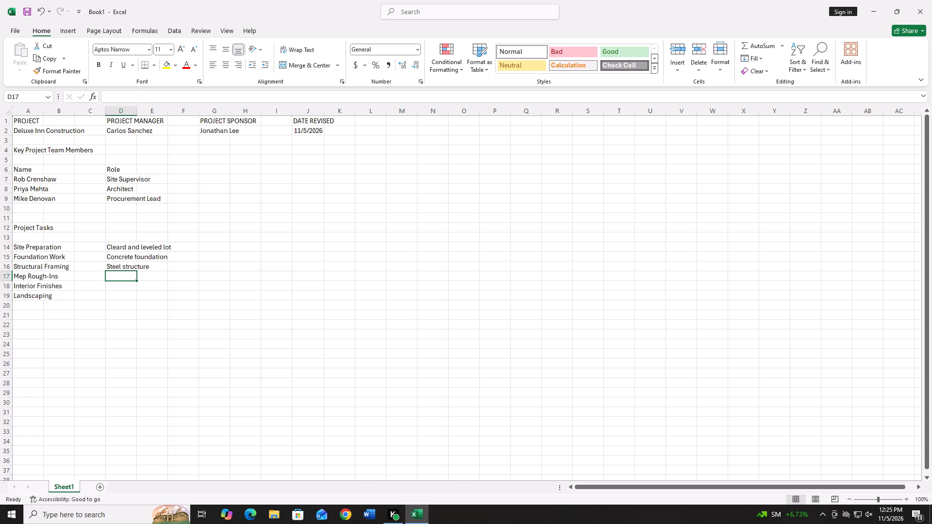
Enter the description "Mechanical, Electrical, Plumbing, system" in cell D17, beside Mep Rough-Ins.
double_click(114, 271)
double_click(114, 275)
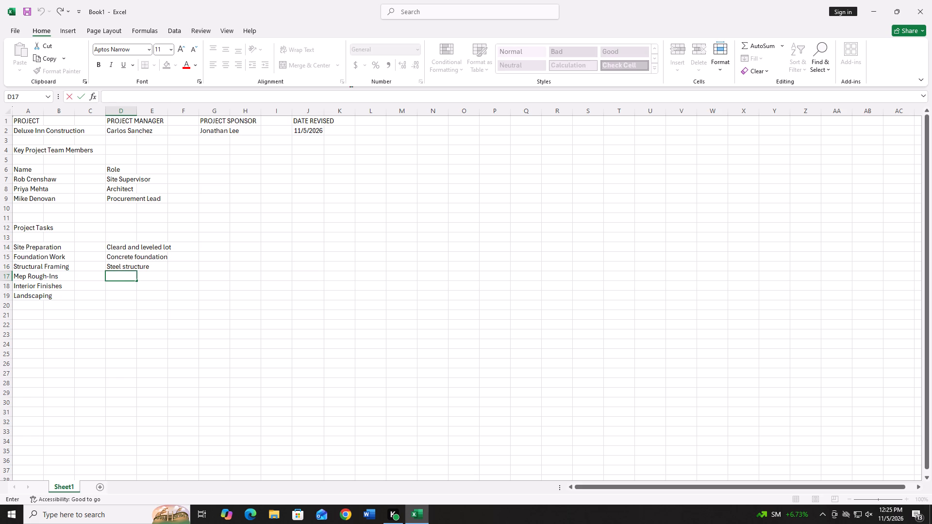
text(Me)
text(ch)
key(a)
text(nical)
key(BackSpace)
text(,)
key(space)
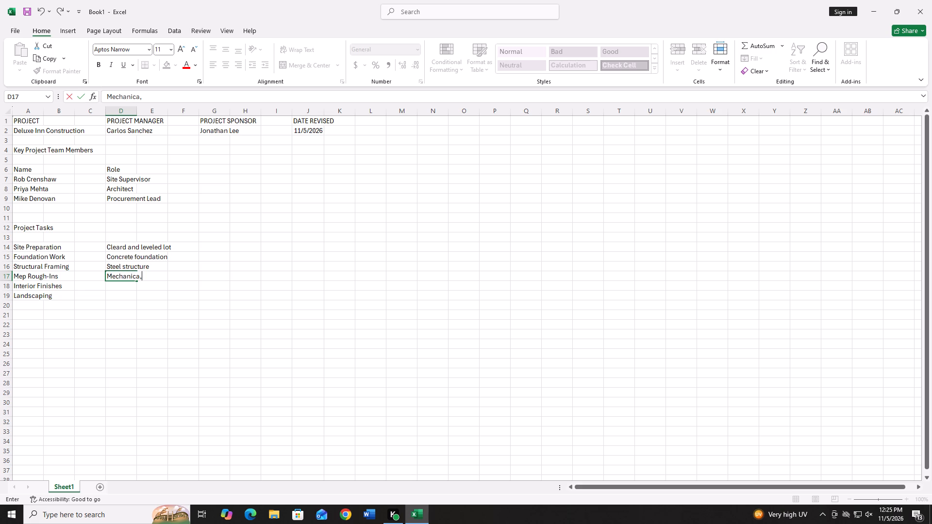
key(BackSpace)
key(BackSpace)
text(l,)
key(space)
text(Electrical)
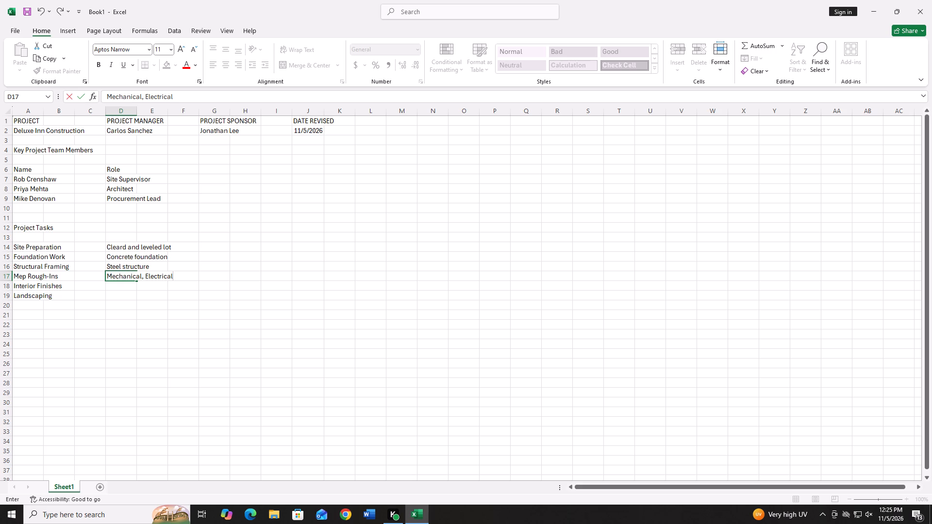
key(comma)
key(space)
text(Plumbing)
key(comma)
key(space)
text(S)
key(BackSpace)
text(system)
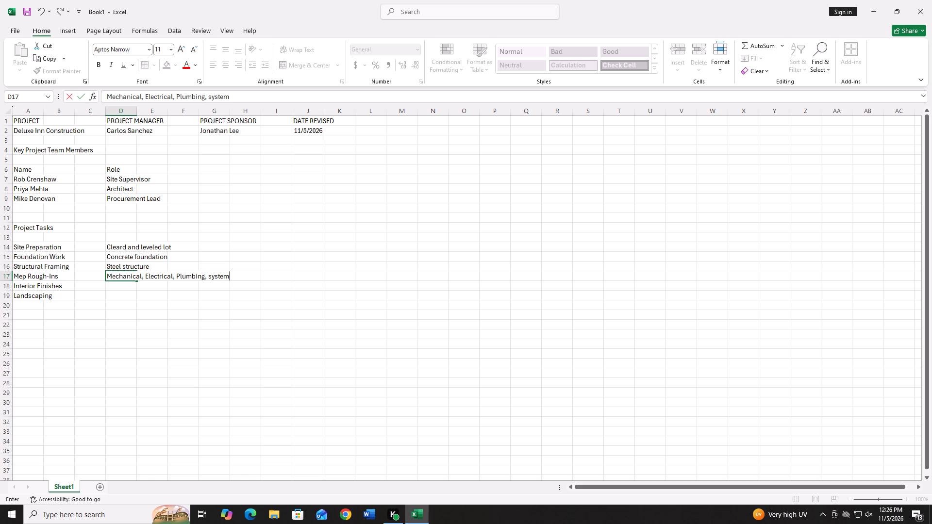
Enter the description "Paint, flooring, lighting" in cell D18, beside Interior Finishes.
click(128, 288)
double_click(128, 288)
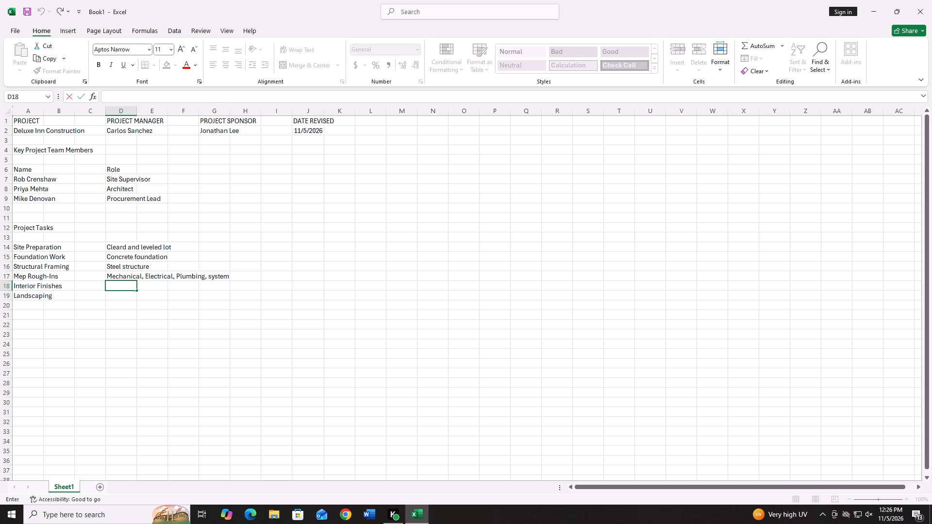
text(Pain)
key(t)
text(, flooring)
text(,)
key(space)
text(lighn)
key(BackSpace)
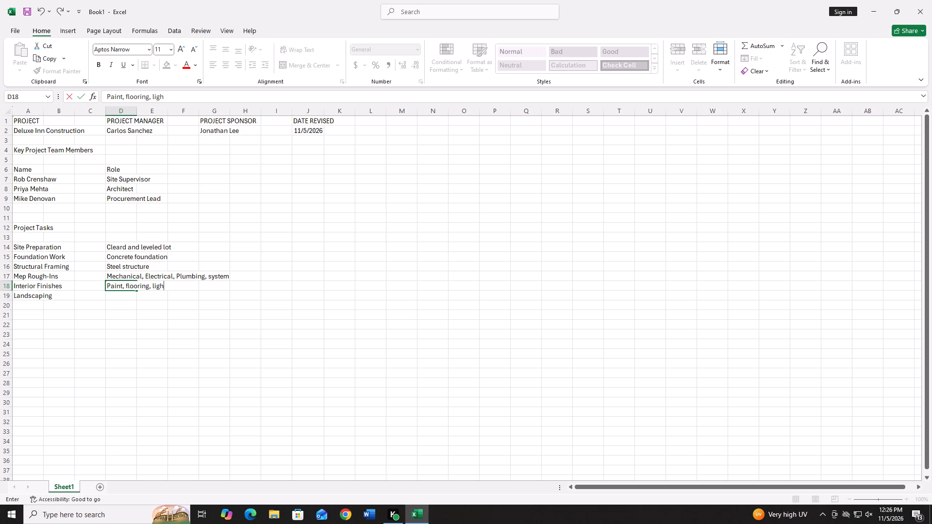
key(t)
text(ing)
key(Return)
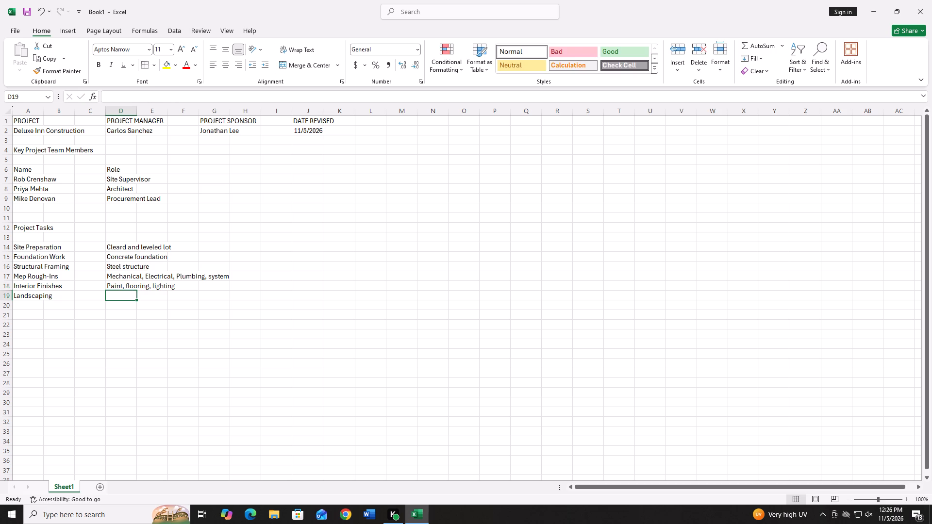
Enter the description "Garden, parking area" in cell D19, beside Landscaping.
double_click(124, 298)
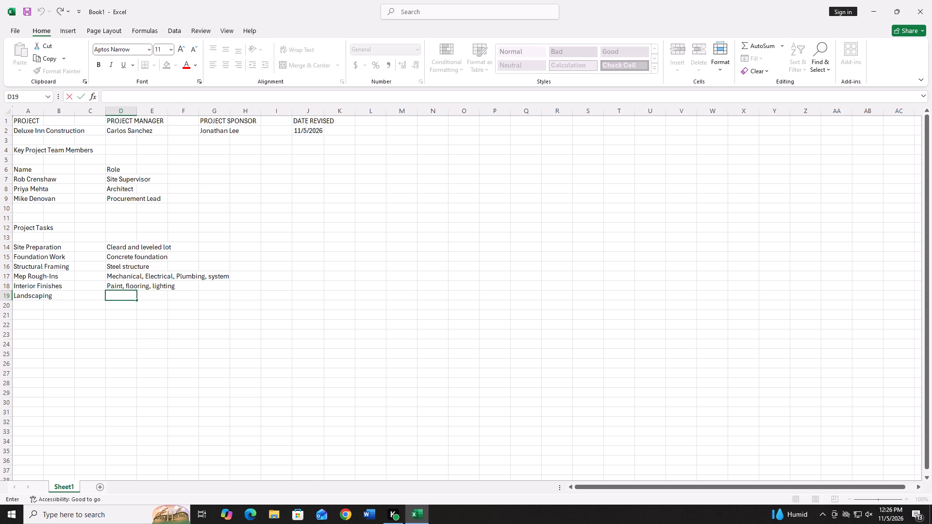
text(Garden)
key(space)
key(BackSpace)
text(,)
key(space)
text(par)
text(kui)
key(BackSpace)
key(BackSpace)
text(ing)
key(space)
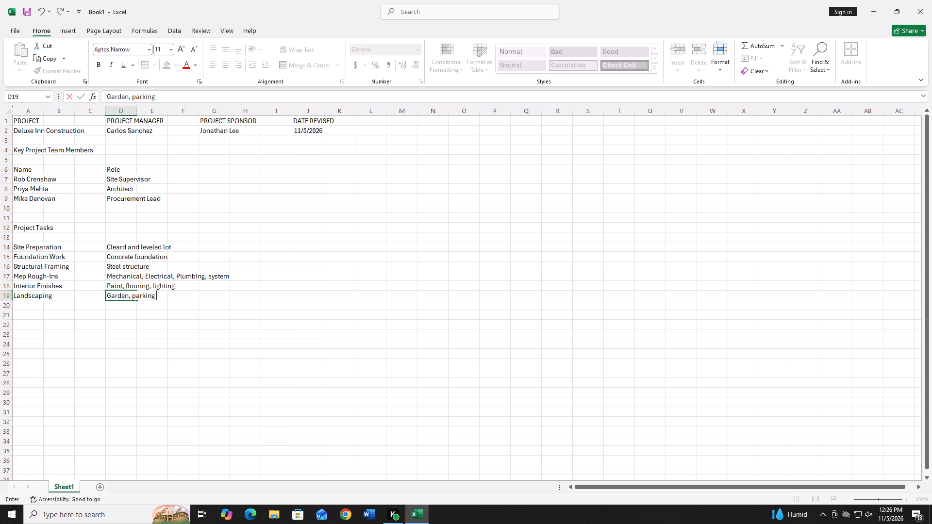
text(area)
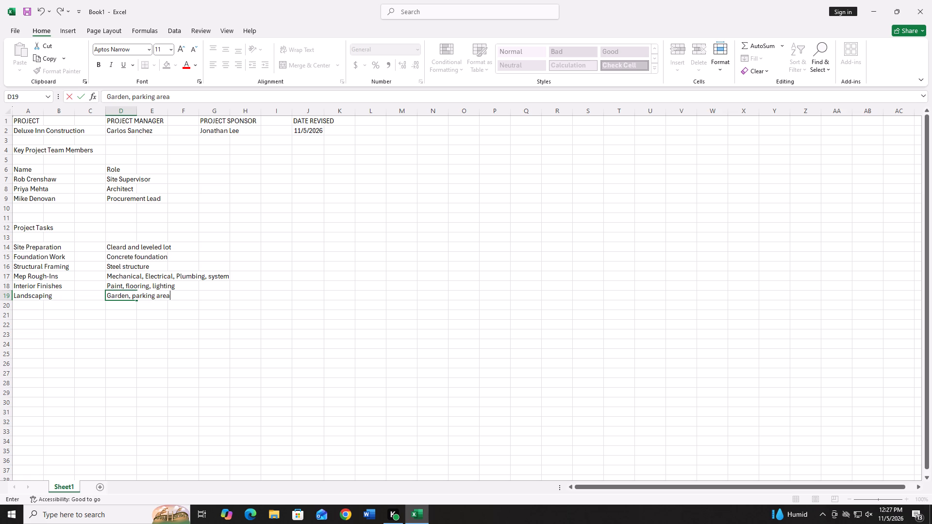
click(34, 307)
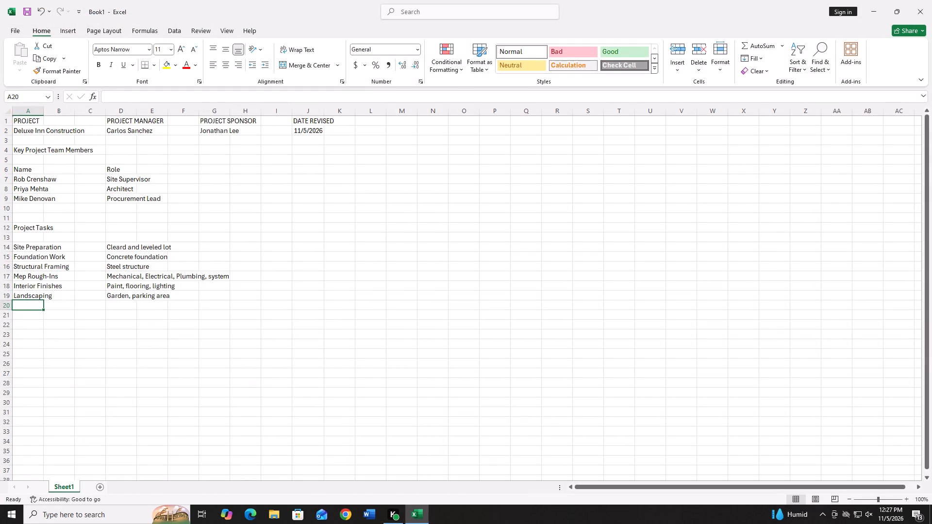
Widen column F so the long Mep Rough-Ins description fits before column G.
click(206, 115)
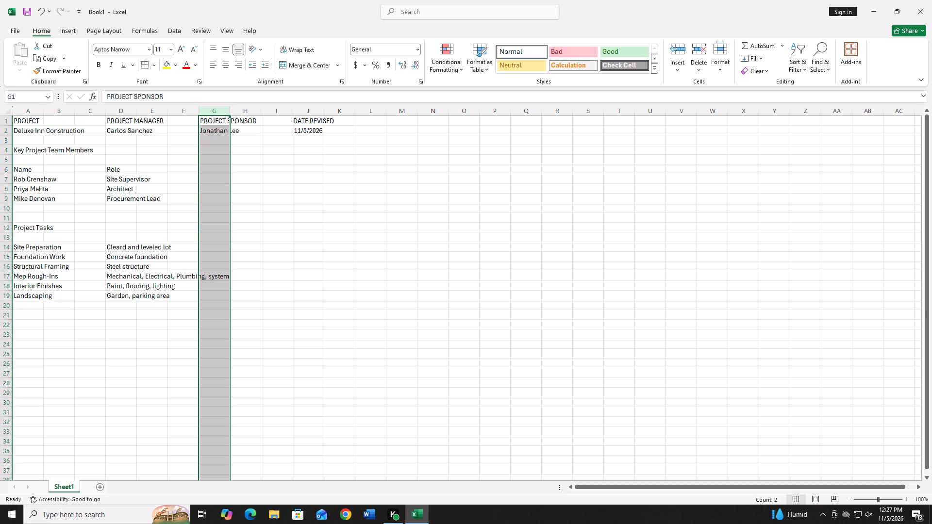
drag(199, 111, 230, 114)
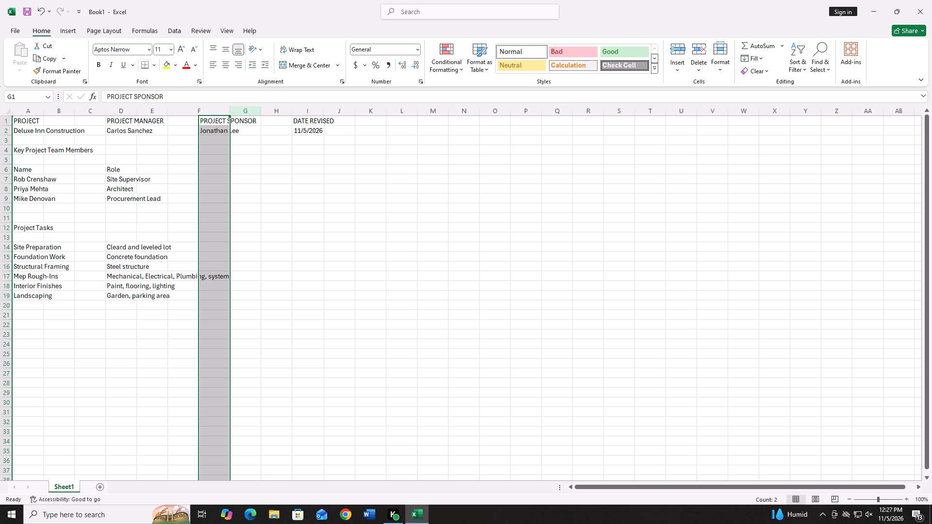
drag(233, 109, 237, 109)
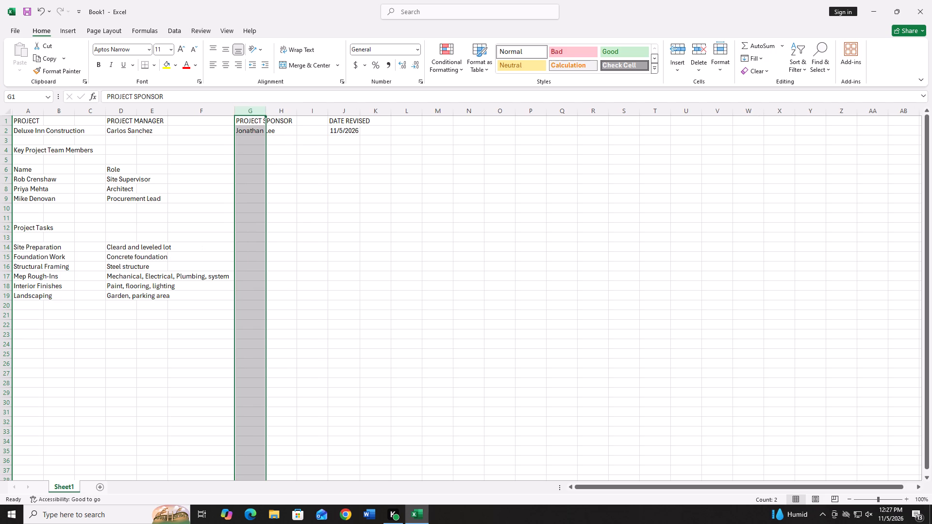
click(246, 227)
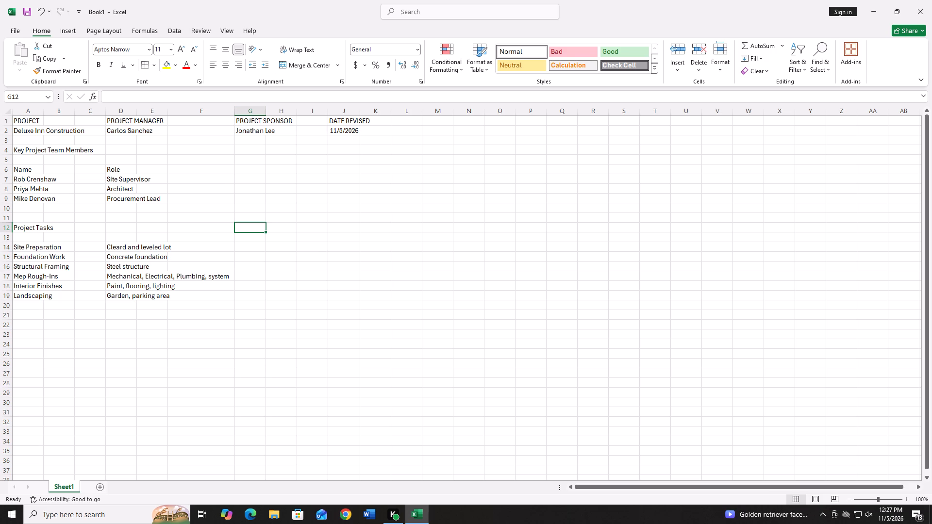
Enter the column heading "Deliverables" in cell D12, above the task descriptions.
double_click(131, 234)
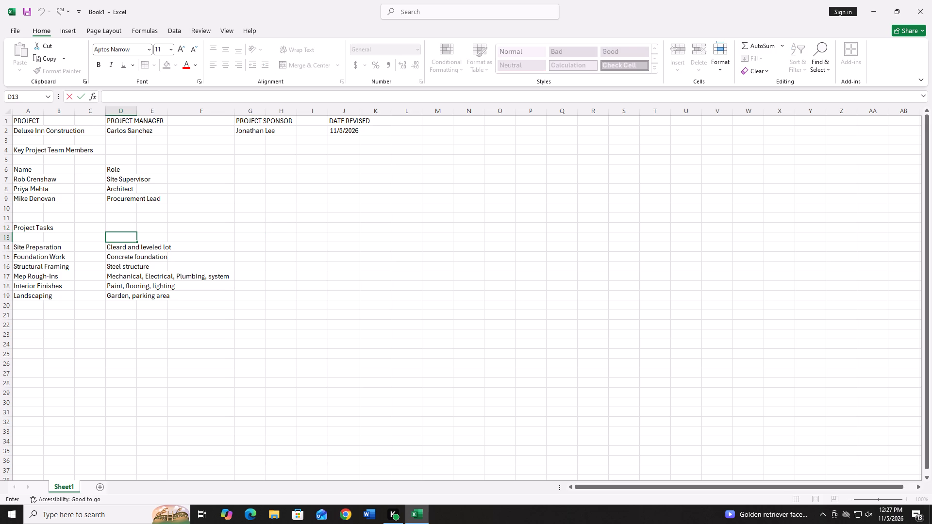
click(148, 230)
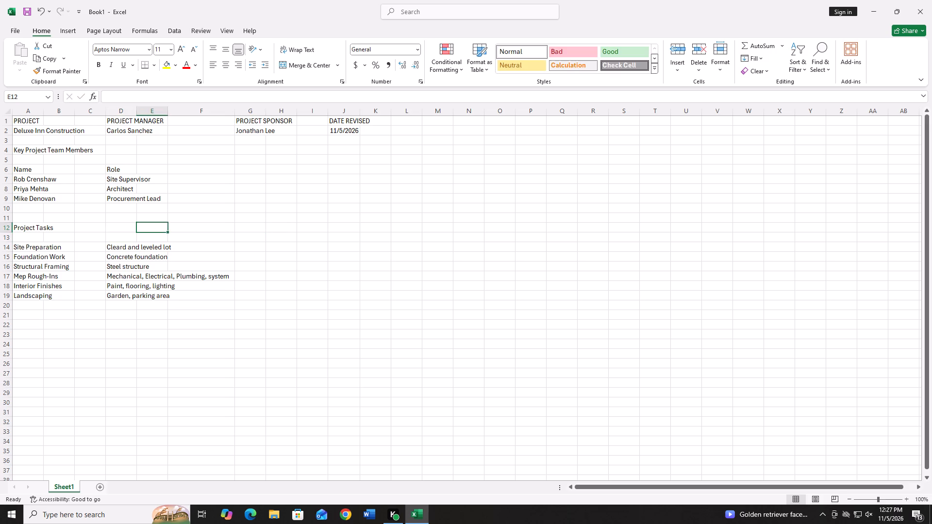
double_click(126, 228)
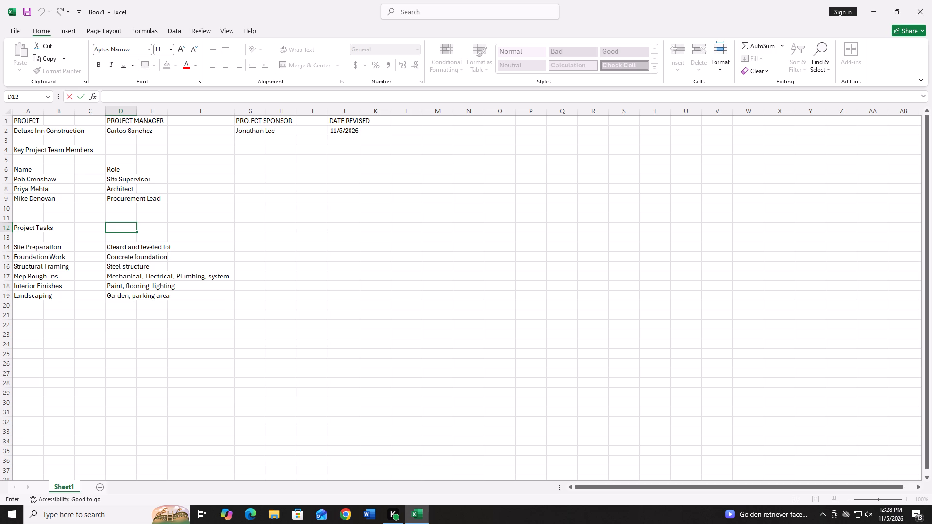
text(De)
key(l)
key(i)
text(verals)
key(BackSpace)
key(BackSpace)
text(bles)
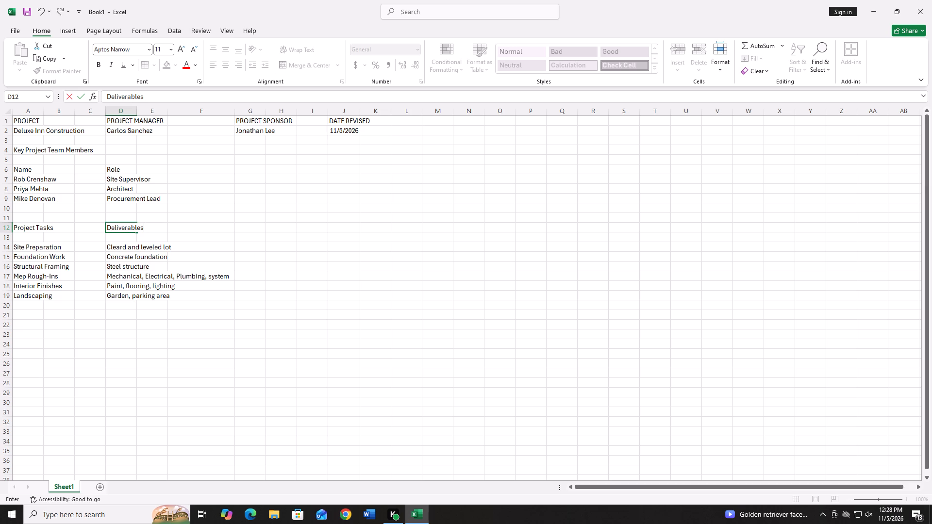
Enter the column heading "Priority" in cell G12, in the Project Tasks heading row.
double_click(249, 229)
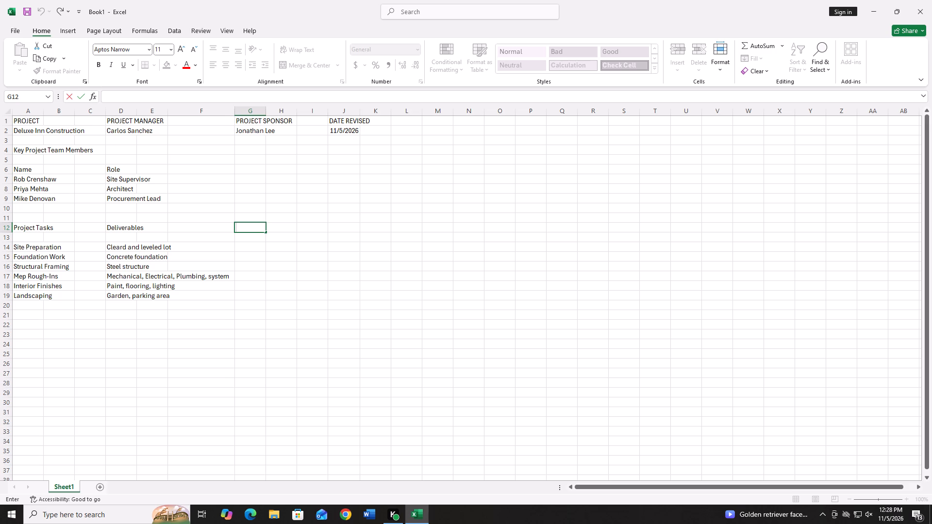
text(Prio)
text(rity)
Enter the priority "High" in cell G14 for Site Preparation and copy it to G15 for Foundation Work.
click(249, 250)
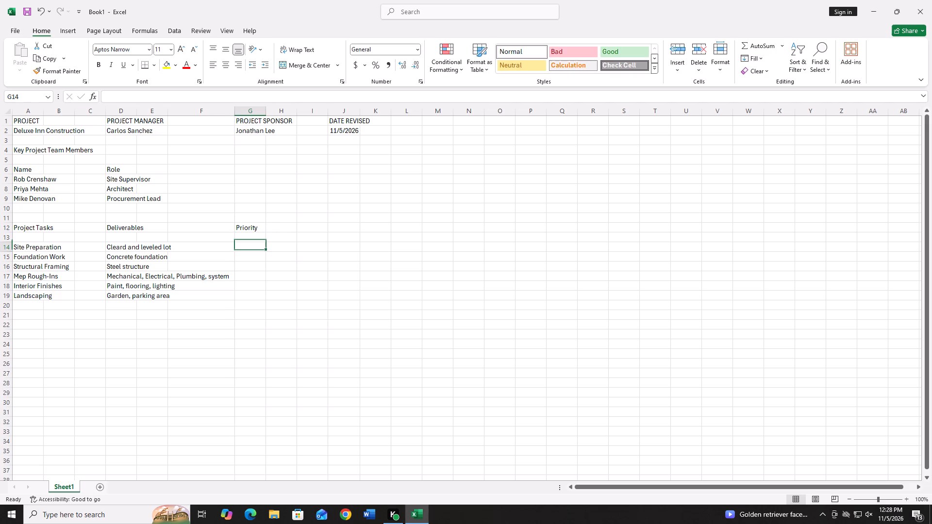
double_click(249, 248)
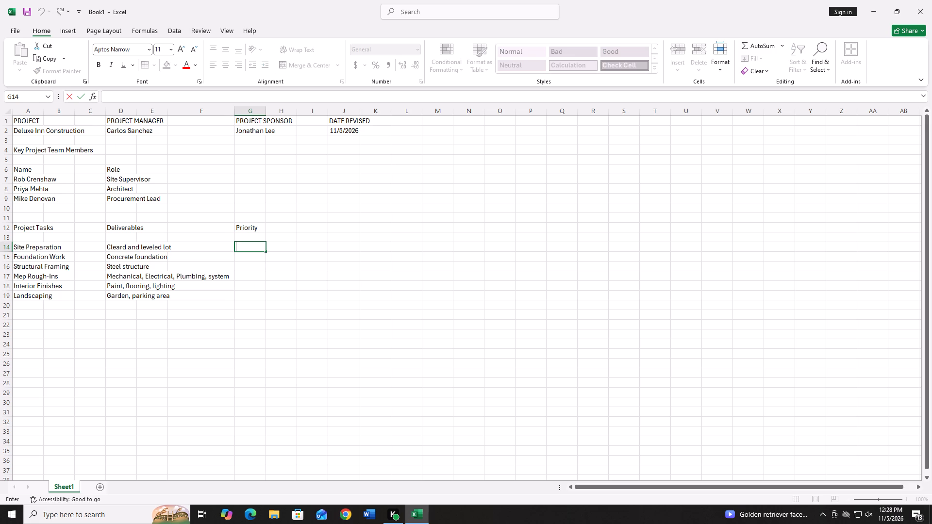
text(High)
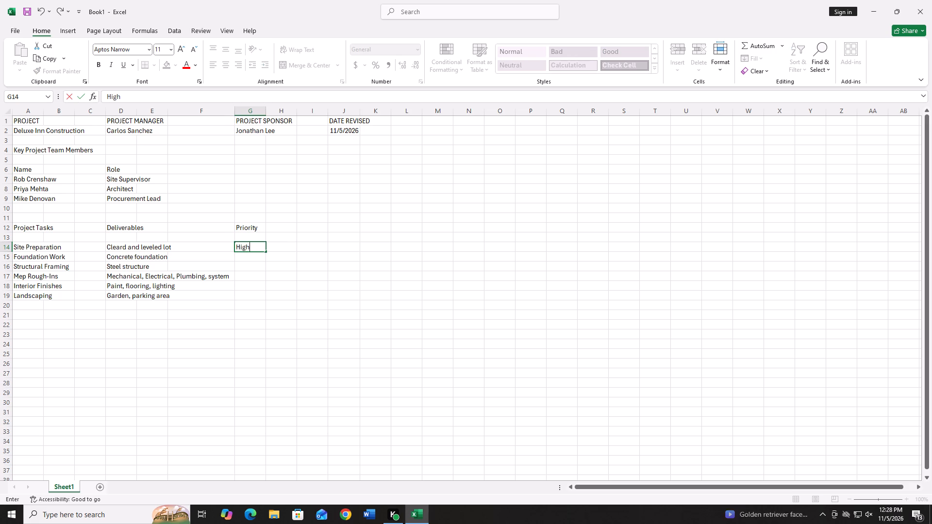
double_click(249, 248)
key(ctrl+c)
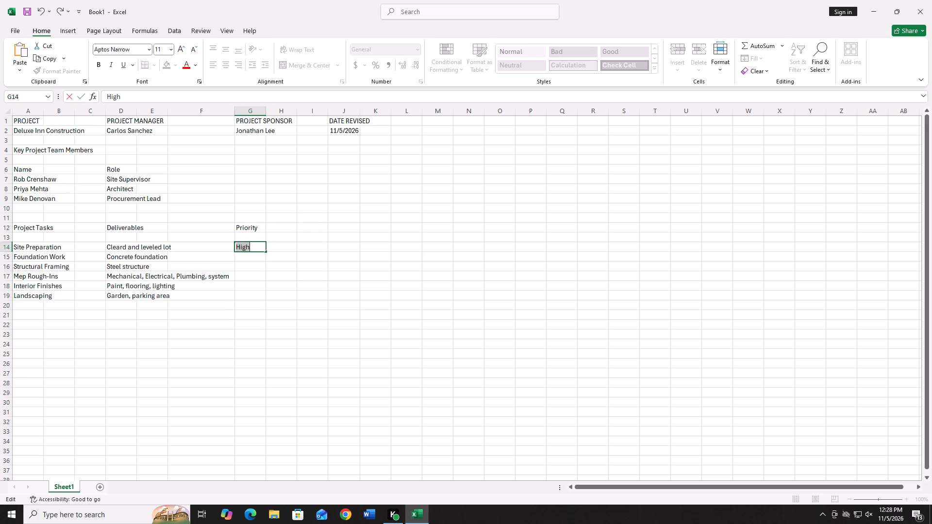
double_click(248, 257)
key(ctrl+v)
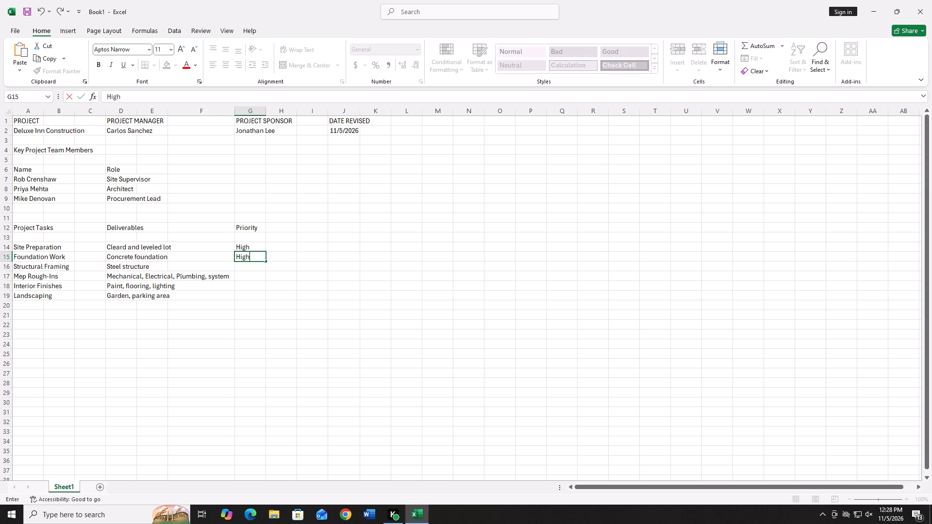
Paste the copied priority "High" into cell G16 for Structural Framing.
double_click(251, 267)
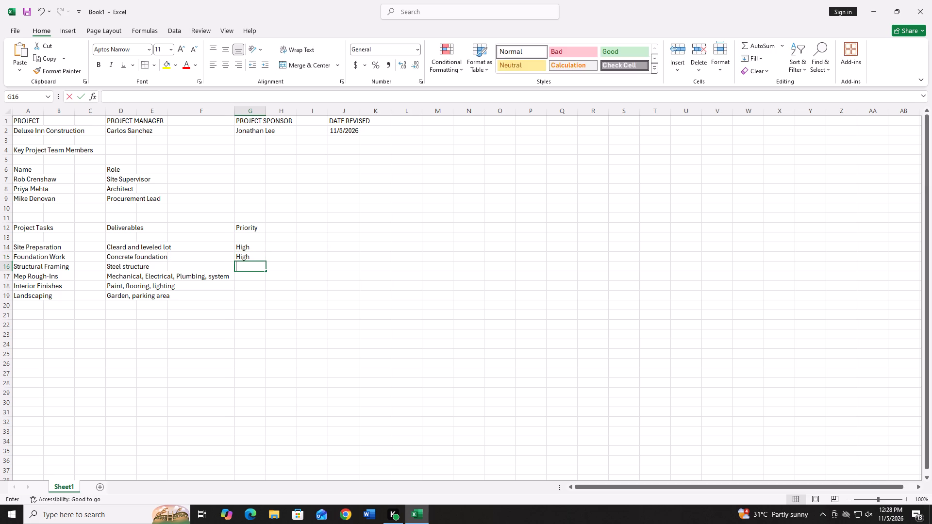
key(ctrl+v)
Enter the priority "Medium" in cell G17 for Mep Rough-Ins and copy it to G18 for Interior Finishes.
ctrl+click(250, 276)
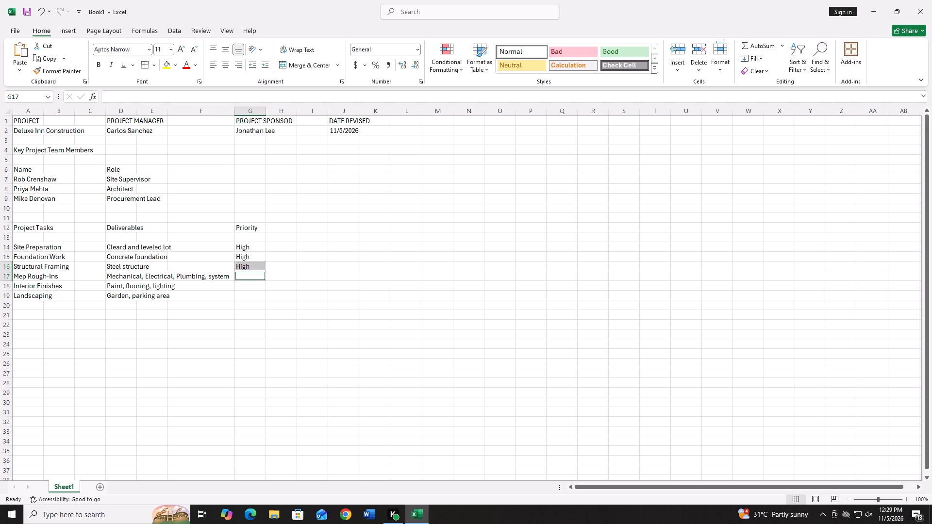
ctrl+double_click(250, 276)
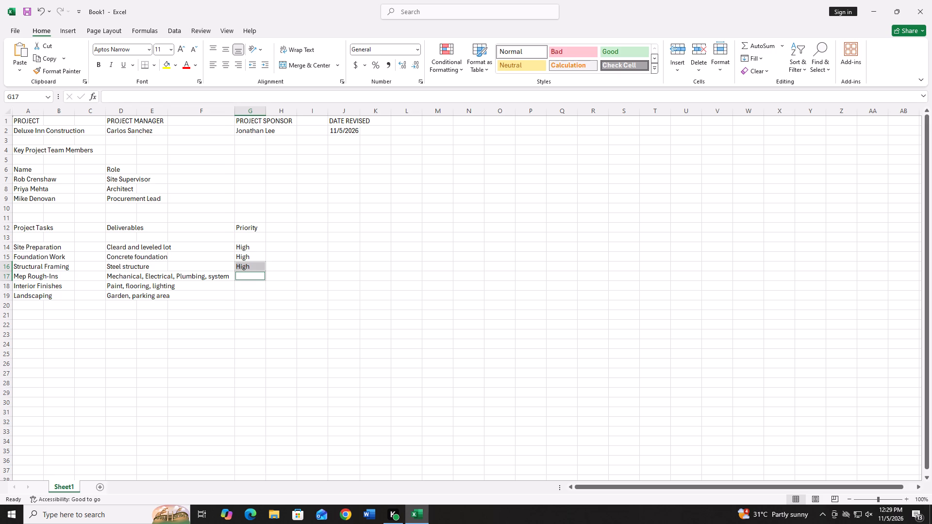
ctrl+double_click(250, 277)
ctrl+click(250, 277)
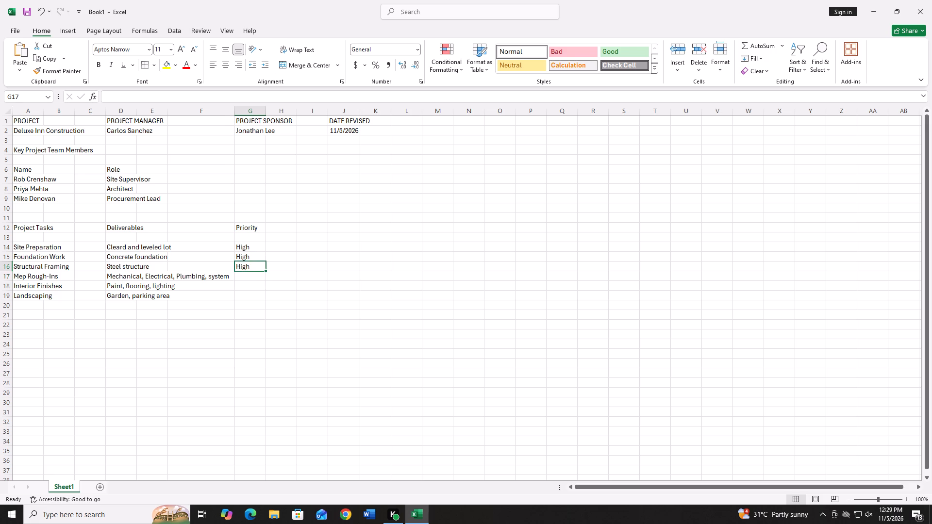
ctrl+click(250, 277)
double_click(251, 277)
text(Med)
text(ium)
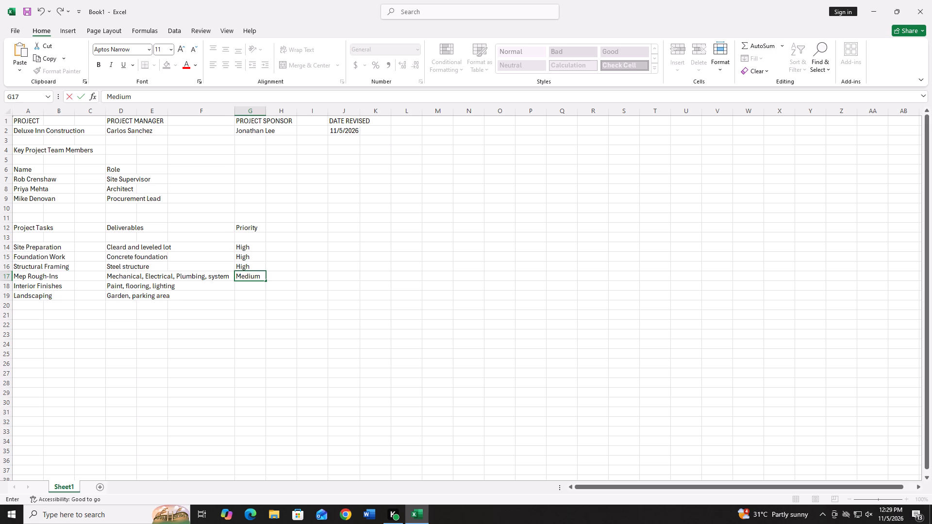
double_click(250, 277)
key(ctrl+c)
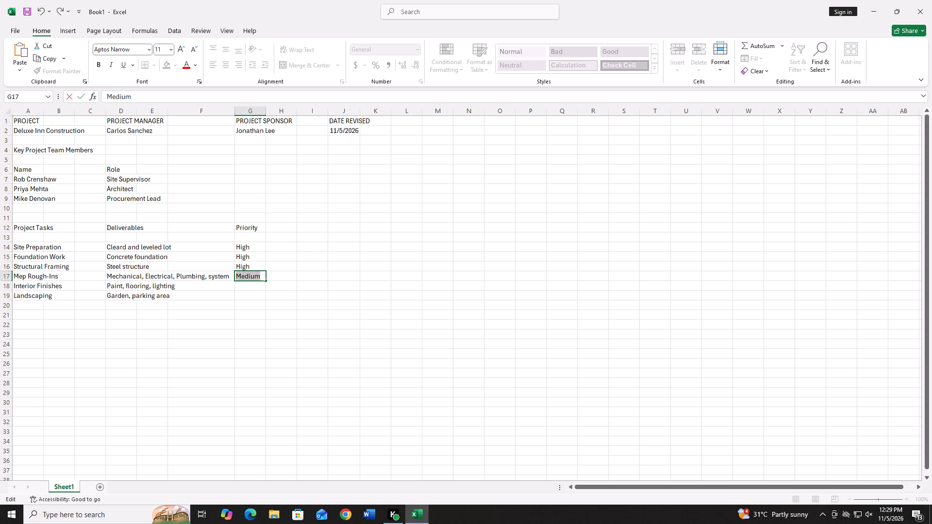
ctrl+click(250, 290)
ctrl+double_click(250, 290)
double_click(250, 288)
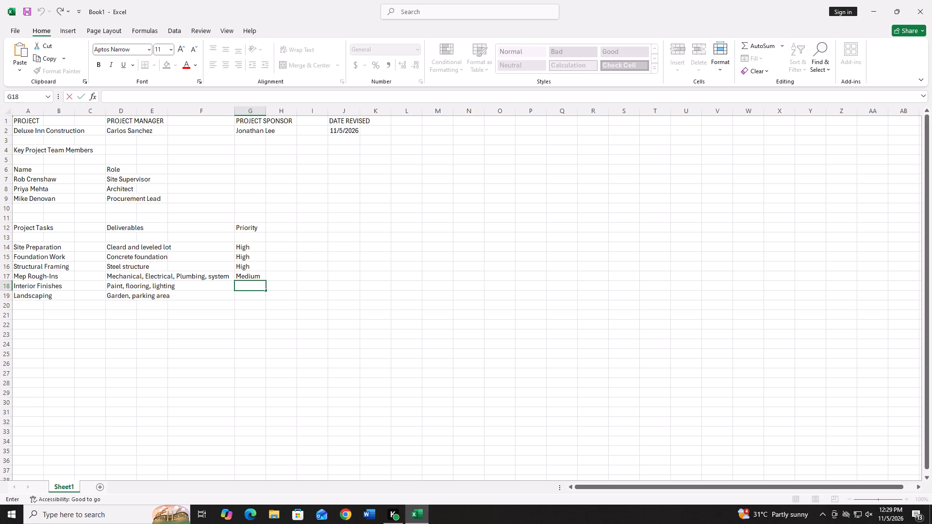
key(ctrl+v)
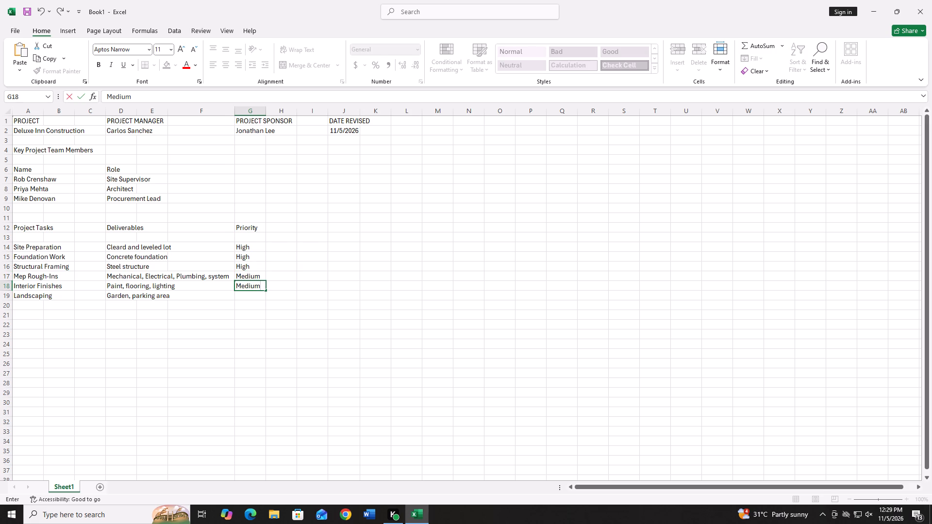
Enter the priority "Low" in cell G19 for Landscaping.
double_click(250, 291)
double_click(250, 295)
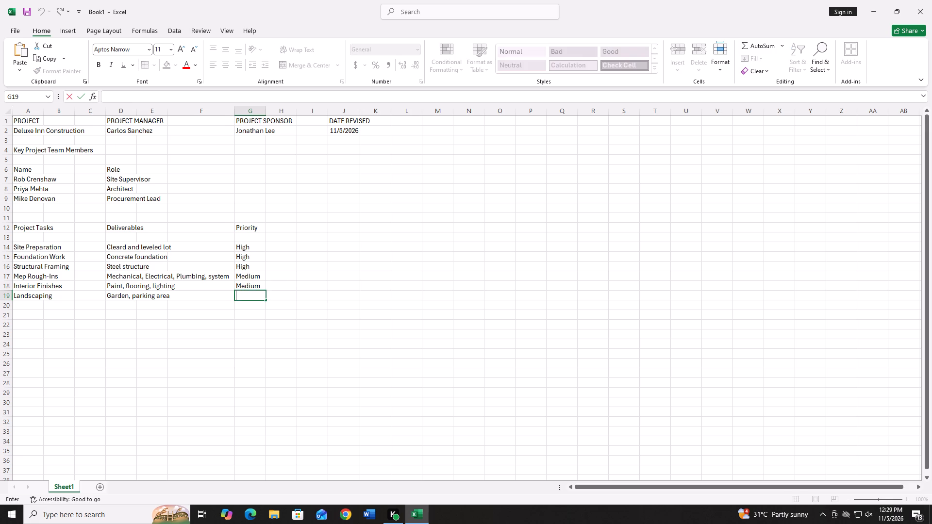
text(Low)
Enter the column heading "Assigned to" in cell H12, beside the Priority heading.
double_click(288, 229)
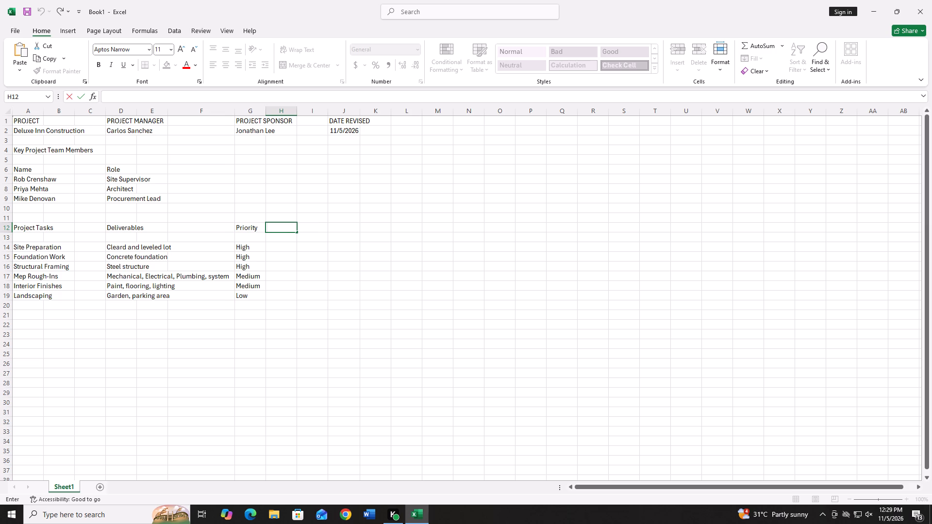
text(Assign)
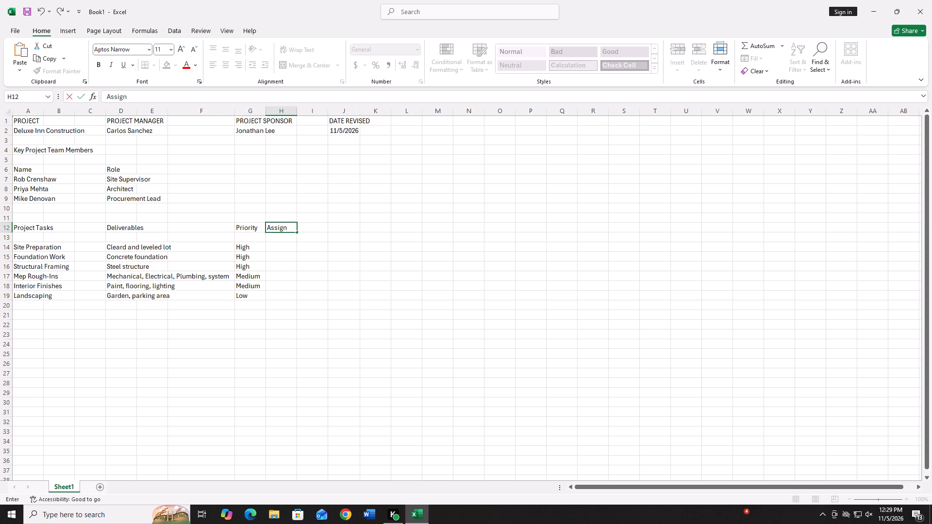
text(ed)
key(space)
text(to)
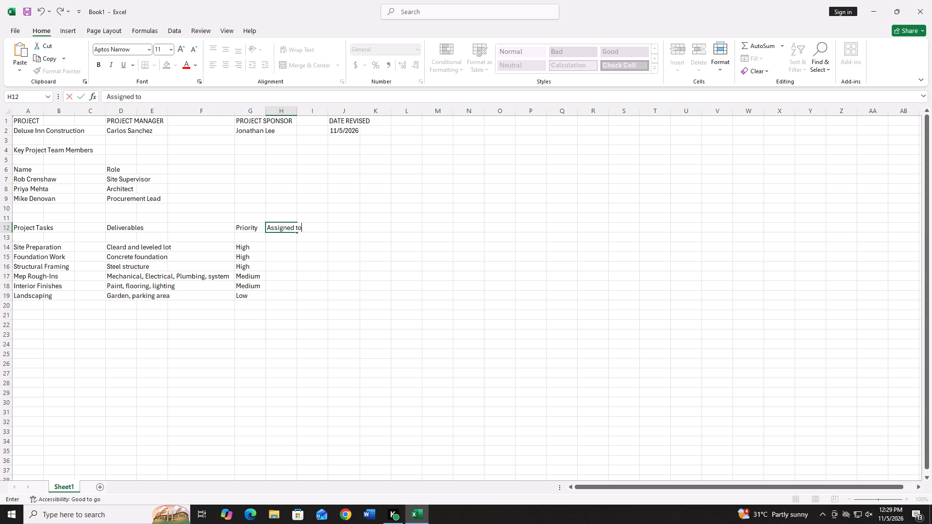
Assign Site Preparation to "Excavation Team" in cell H14.
double_click(280, 240)
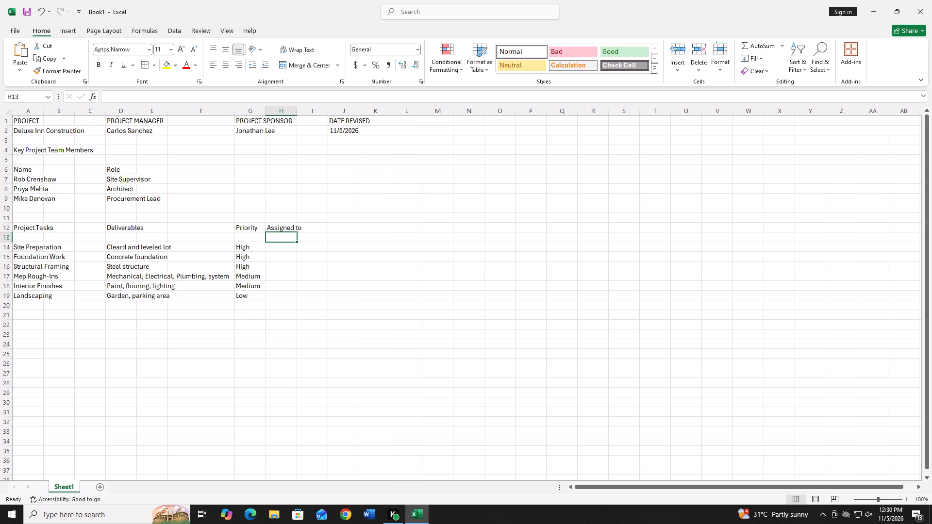
click(280, 250)
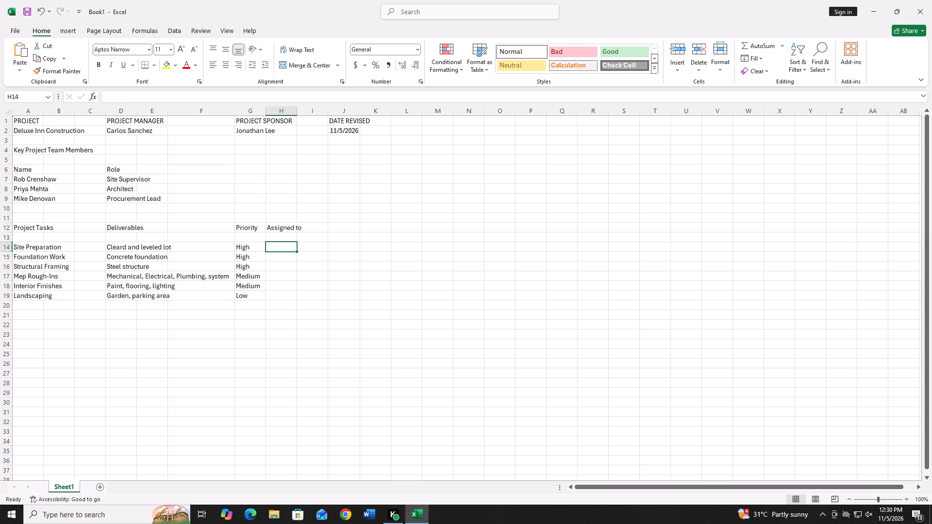
double_click(283, 251)
key(shift+e)
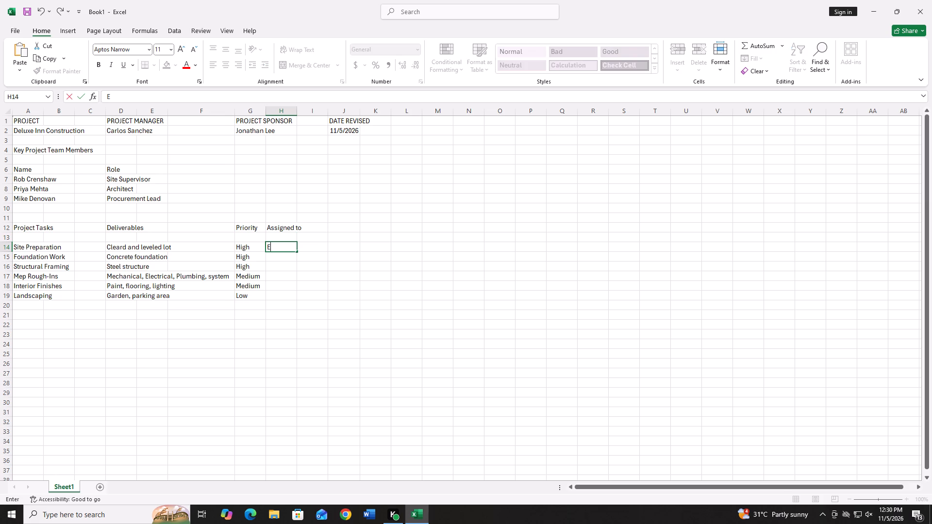
text(xca)
text(vation)
key(space)
text(Team)
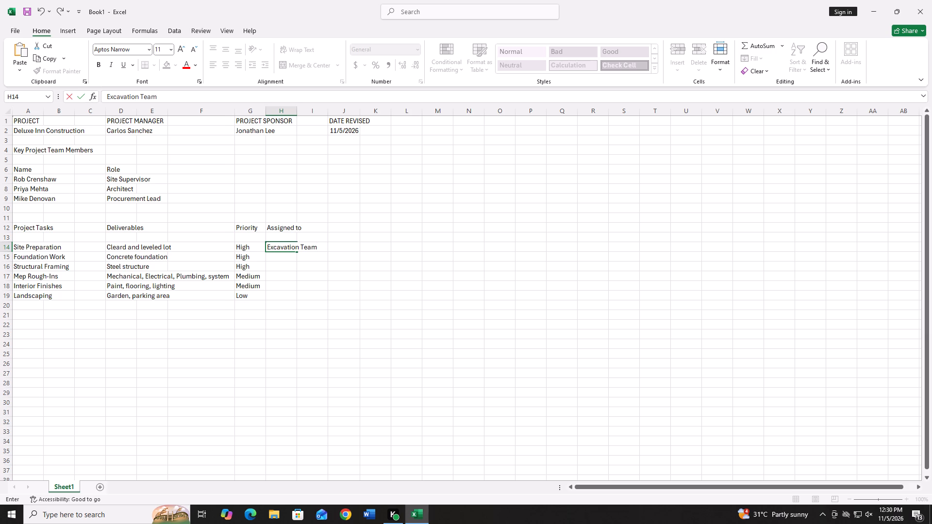
Assign Foundation Work to "Concrete Crew" in cell H15.
click(279, 255)
double_click(279, 256)
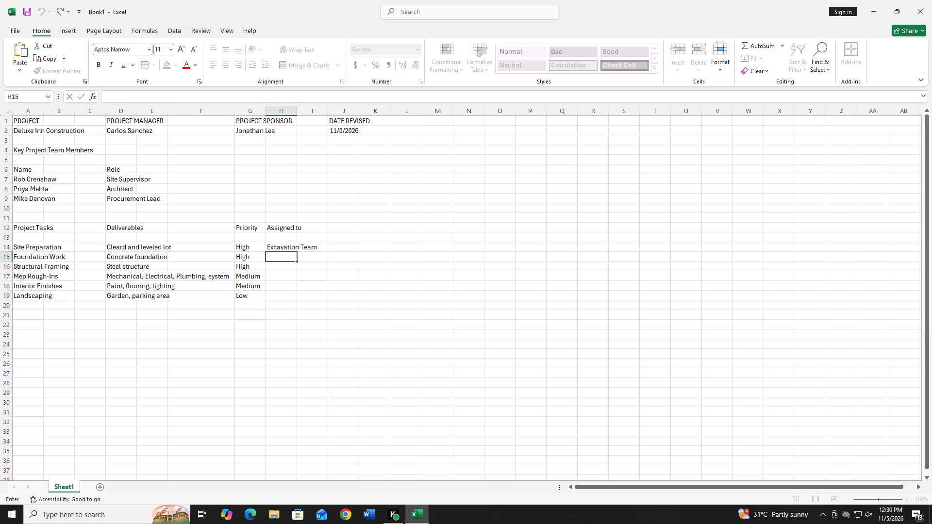
key(shift+c)
text(on)
text(crete)
key(space)
text(Crew)
Assign Structural Framing to "Framing Contractor" in cell H16.
double_click(277, 268)
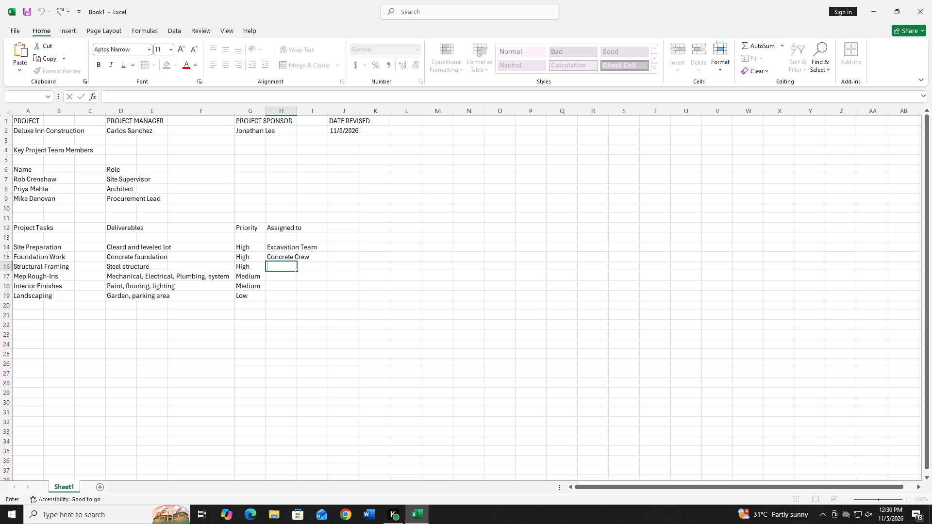
text(Fra)
text(ming)
key(space)
text(Contra)
text(ctor)
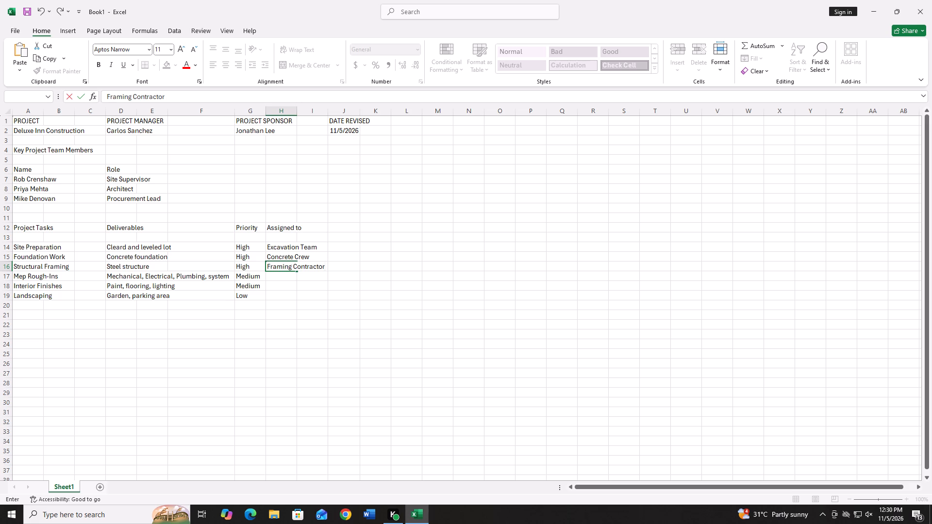
Assign Mep Rough-Ins to "MEP Contractor" in cell H17.
double_click(273, 276)
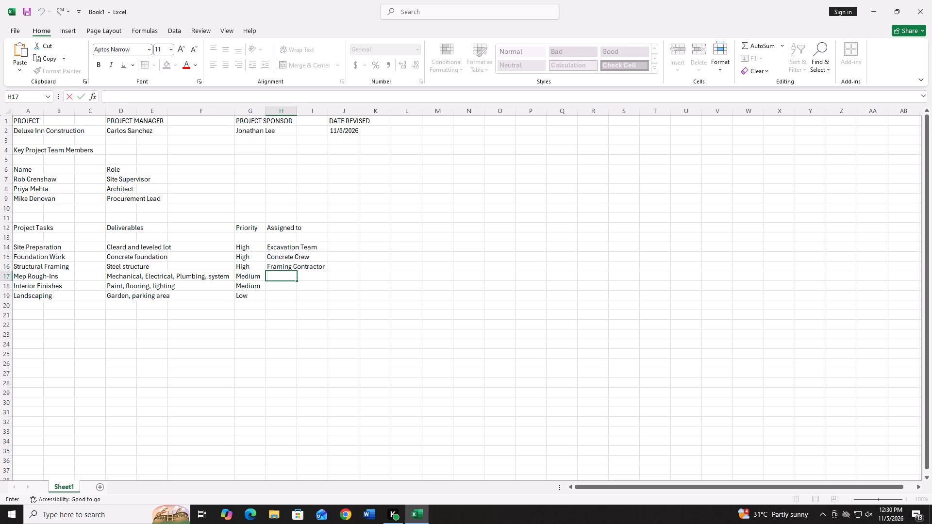
text(MEP)
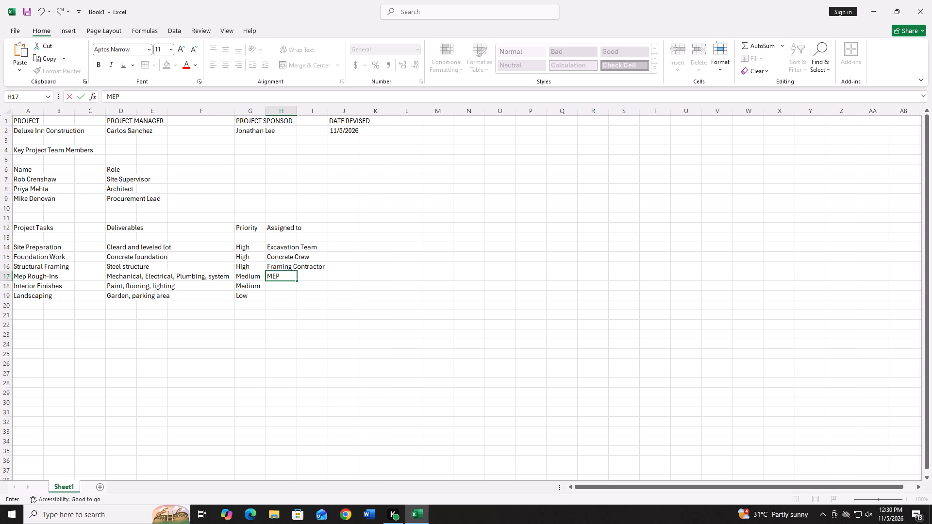
key(space)
text(Contra)
text(ctor)
Assign Interior Finishes to "Interior Team" in cell H18.
click(272, 289)
double_click(274, 288)
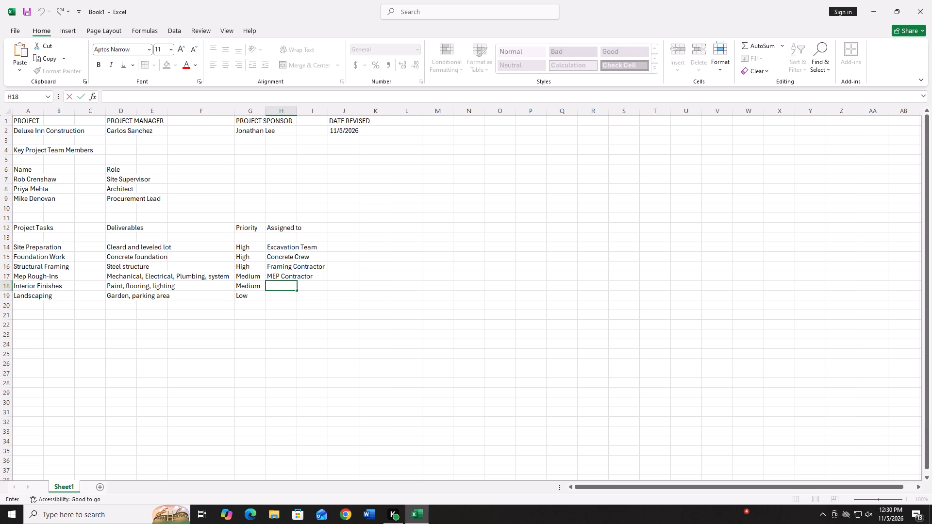
text(Inter)
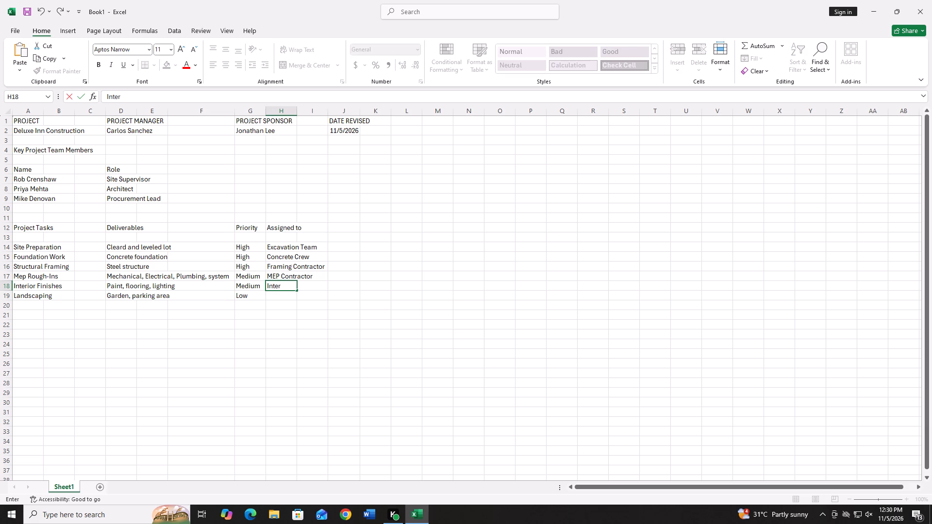
text(ior)
key(space)
text(Team)
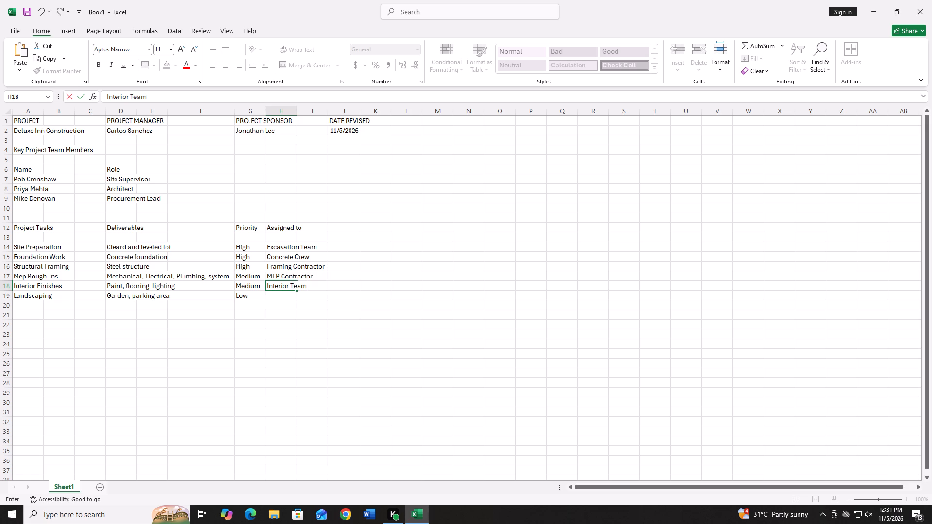
Assign Landscaping to "Landscaping Crew" in cell H19, with both words capitalized.
double_click(284, 298)
double_click(284, 298)
click(294, 289)
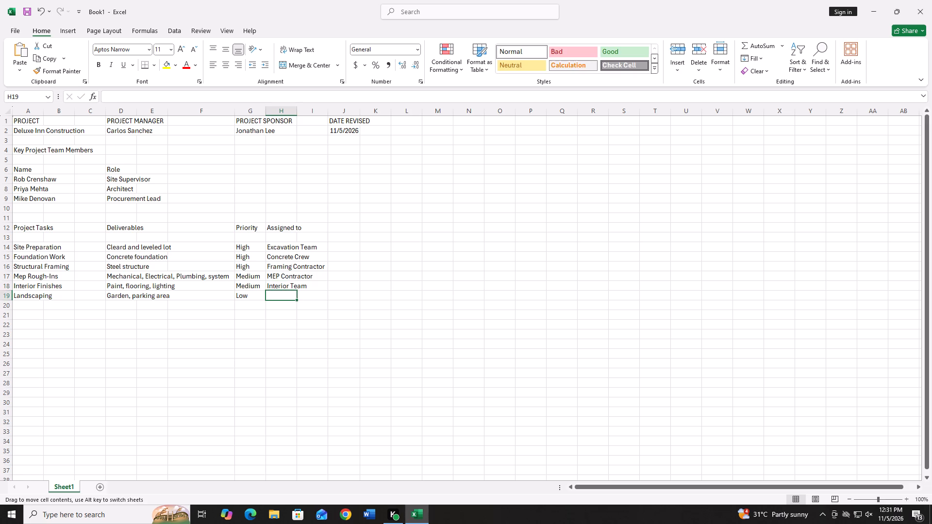
double_click(292, 295)
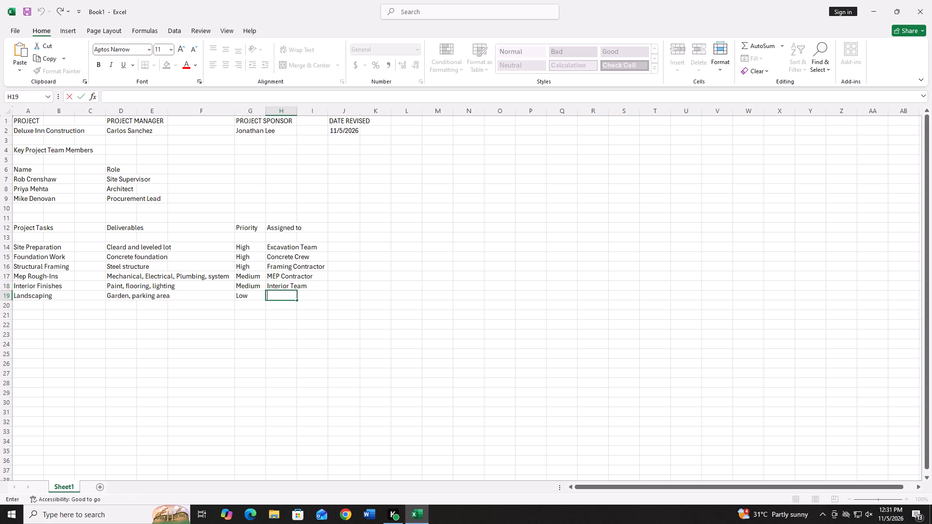
text(Landscaping)
key(space)
text(crew)
click(309, 293)
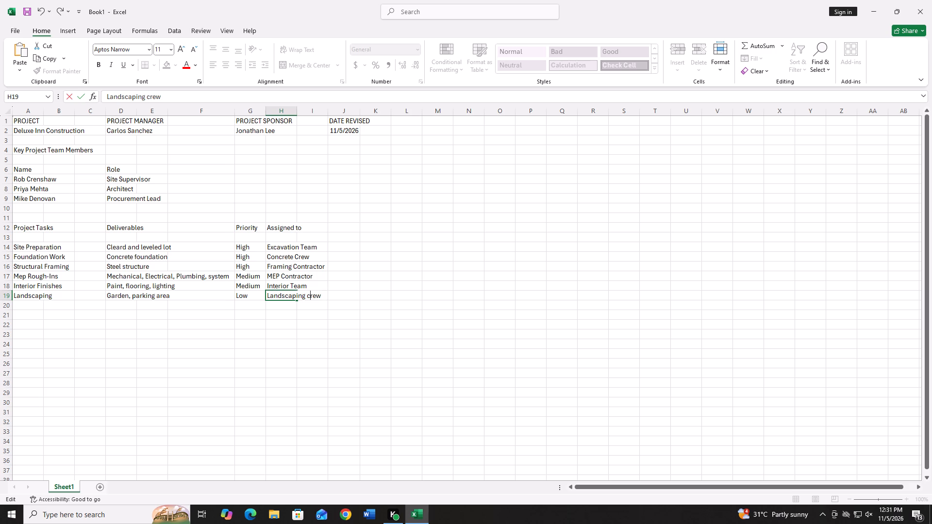
key(BackSpace)
key(shift+c)
Add the column heading "Estimated Duration" in cell J12 of the tasks table.
click(349, 229)
double_click(349, 229)
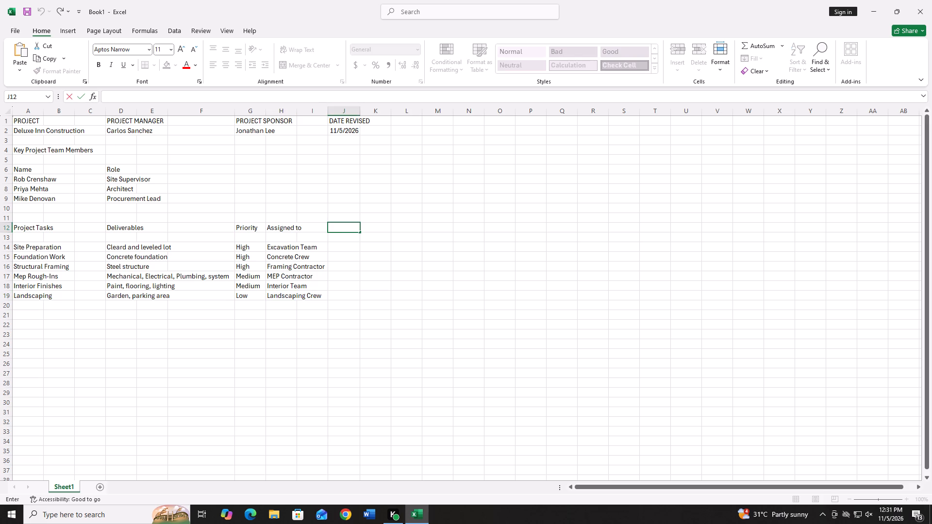
text(Es)
text(ti)
text(mated)
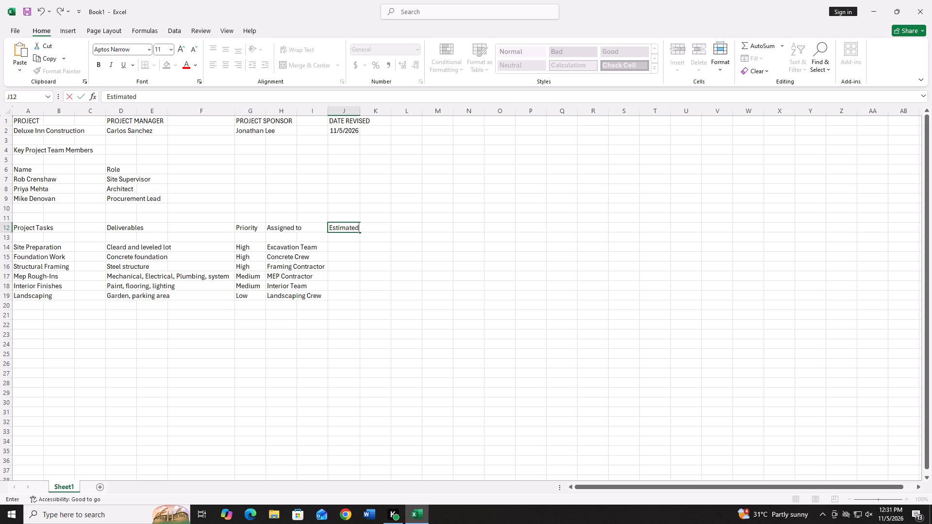
key(space)
text(Dura)
text(tion)
Enter durations of 10 days, 15 days and 30 days for Site Preparation, Foundation Work and Structural Framing in J14:J16.
triple_click(349, 246)
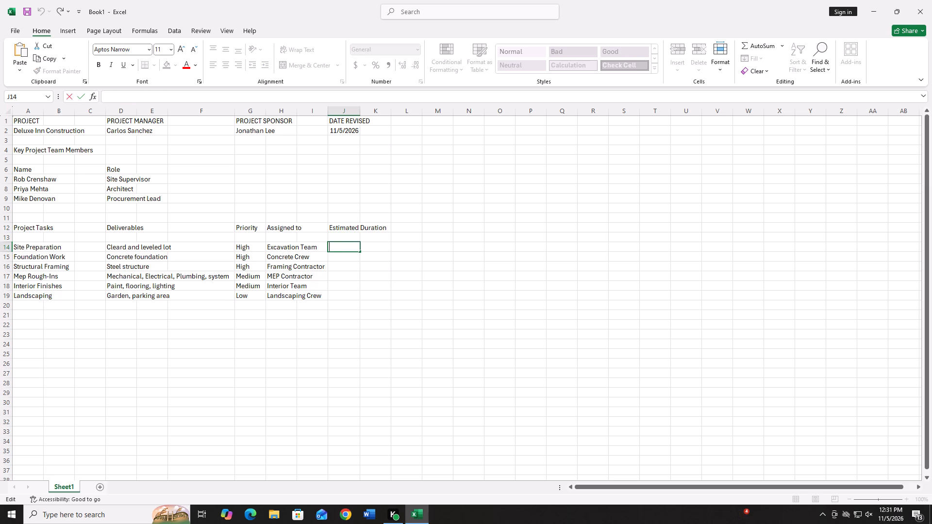
text(10 days)
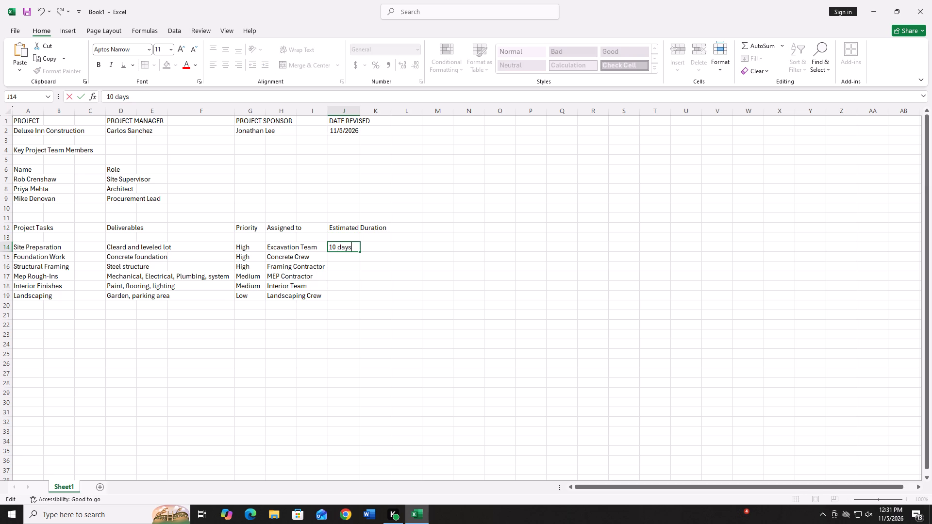
key(Tab)
double_click(344, 256)
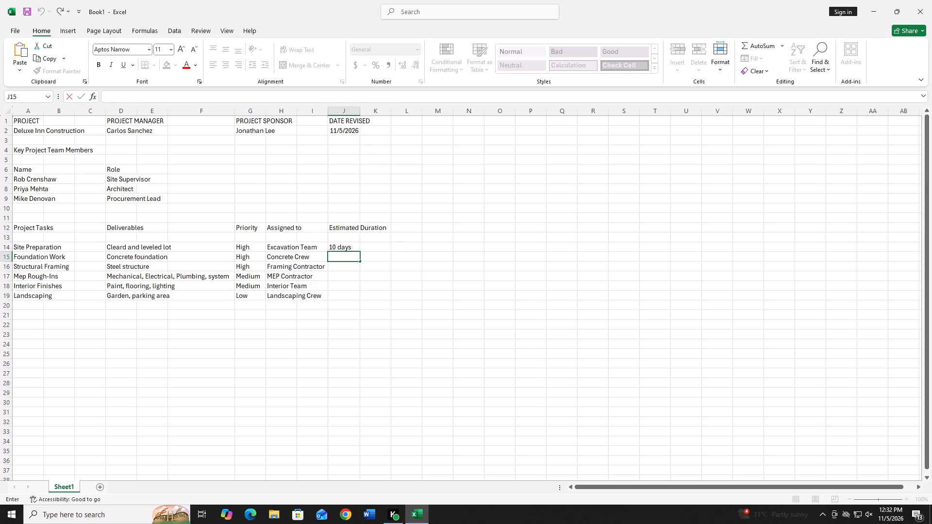
text(15 days)
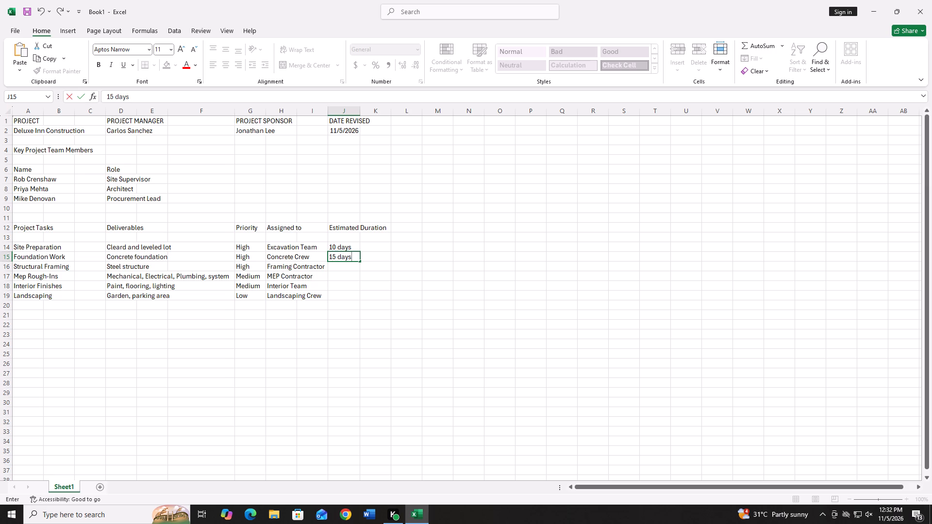
double_click(336, 268)
text(30 days)
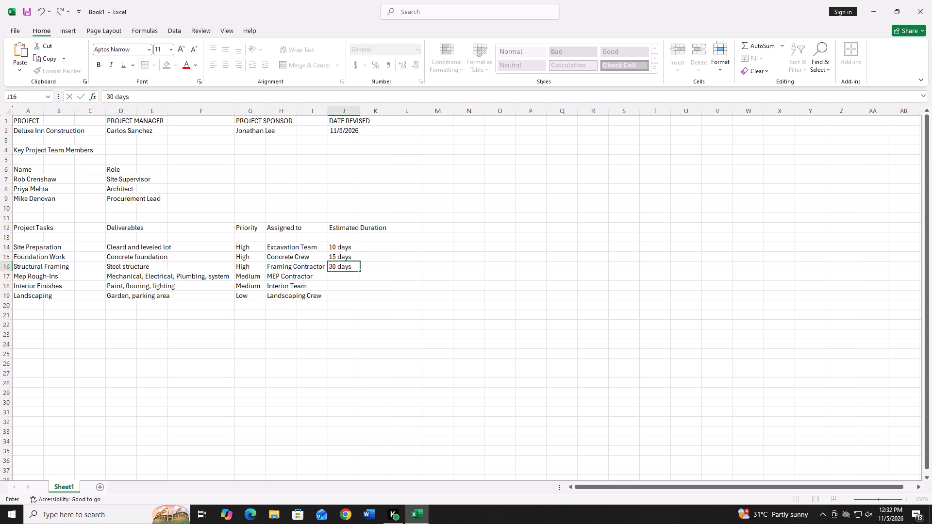
Enter durations of 20 days, 25 days and 10 days for Mep Rough-Ins, Interior Finishes and Landscaping in J17:J19.
double_click(339, 274)
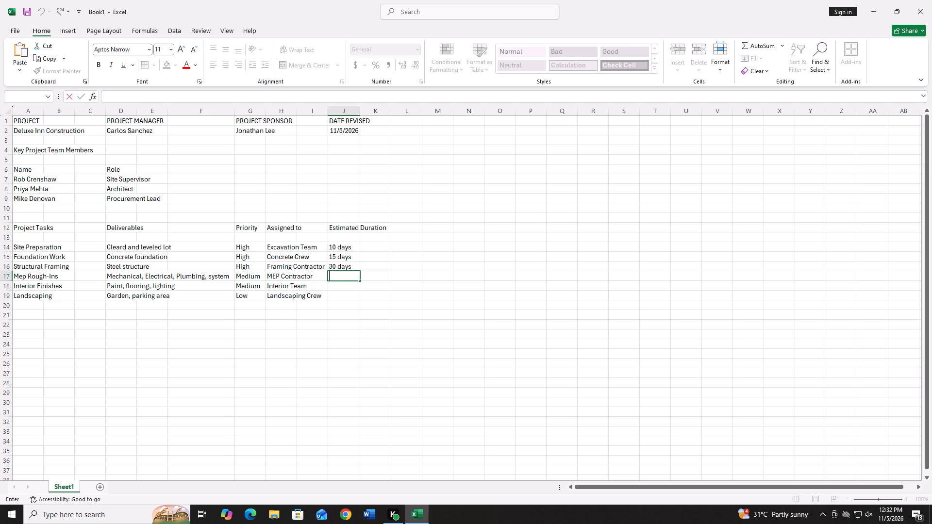
text(20 days)
double_click(342, 288)
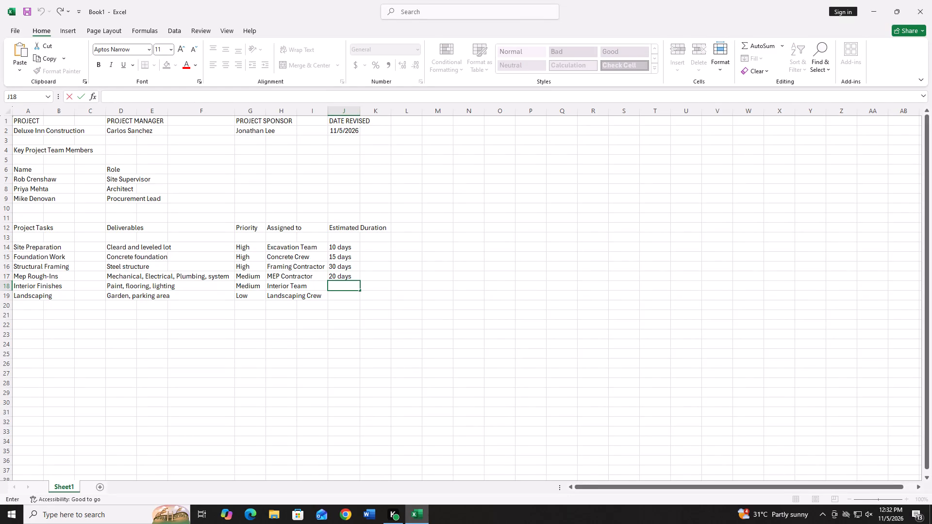
text(25 da)
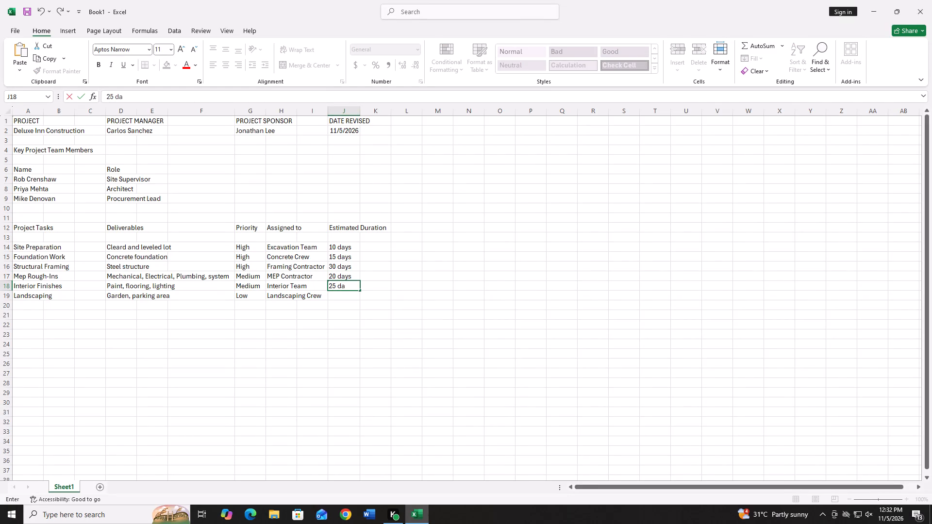
text(ys)
double_click(347, 298)
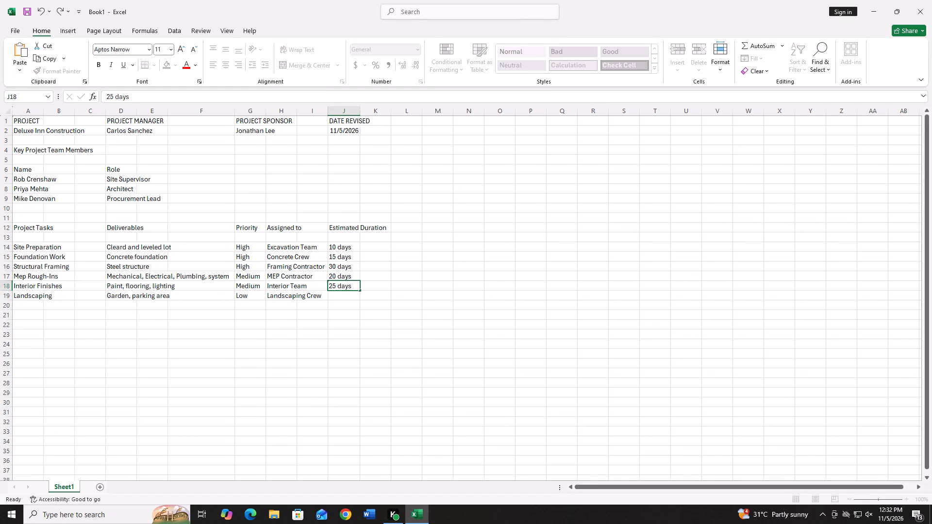
double_click(349, 296)
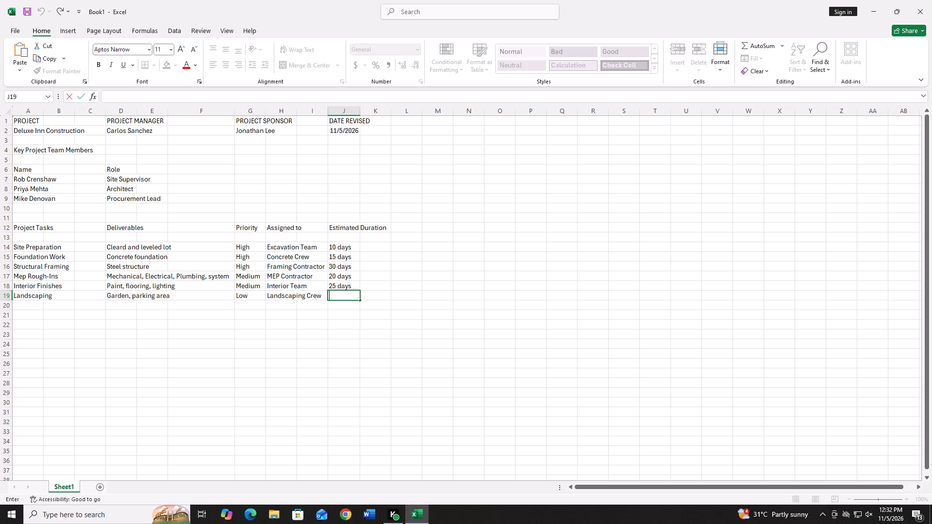
text(10 days)
Make the project header labels in row 1, from PROJECT through DATE REVISED (A1:K1), bold.
drag(15, 118, 316, 118)
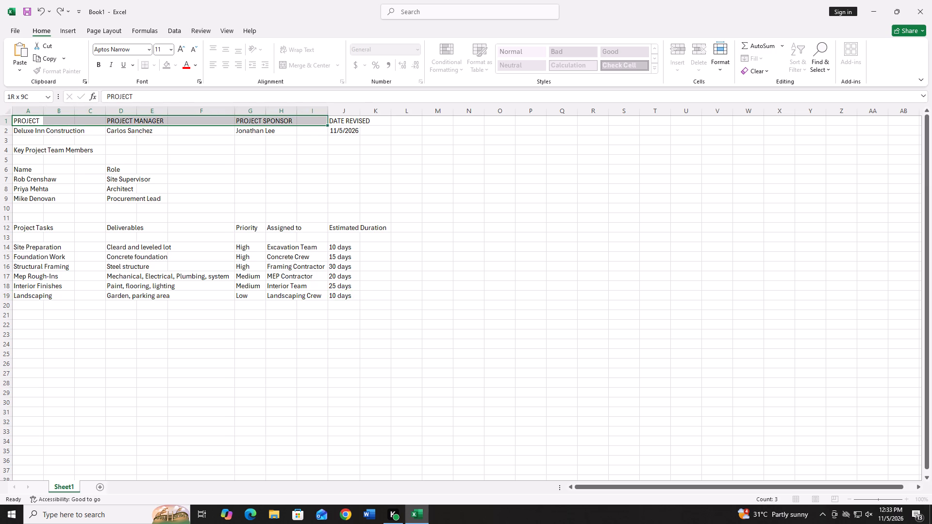
drag(316, 118, 351, 118)
click(327, 158)
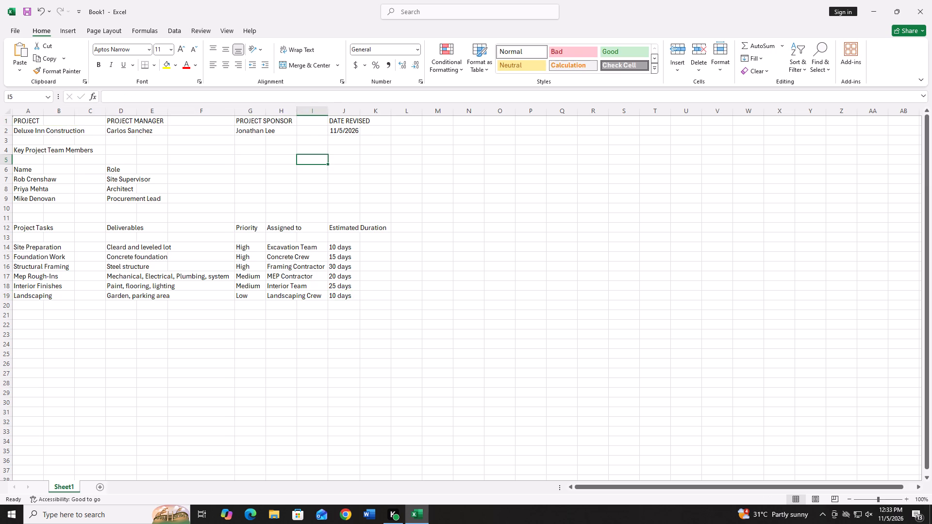
drag(377, 121, 25, 118)
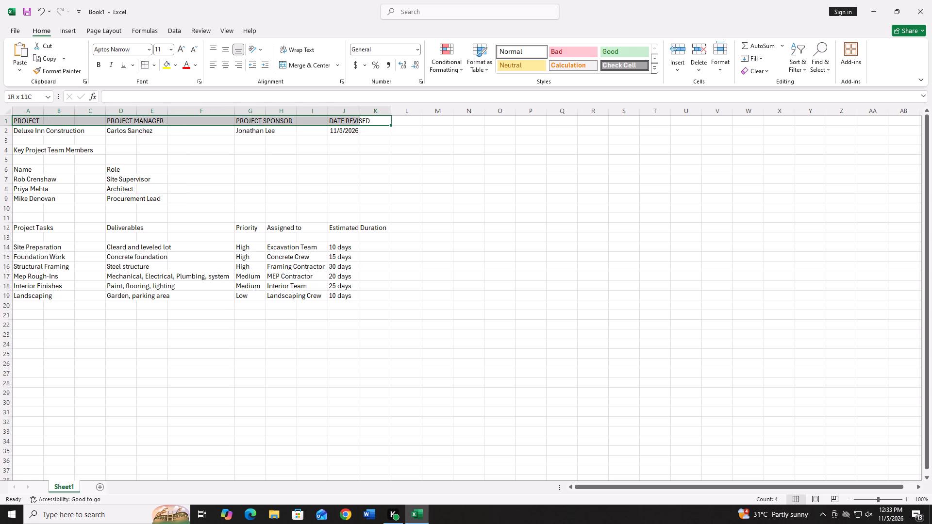
drag(25, 118, 24, 120)
click(100, 64)
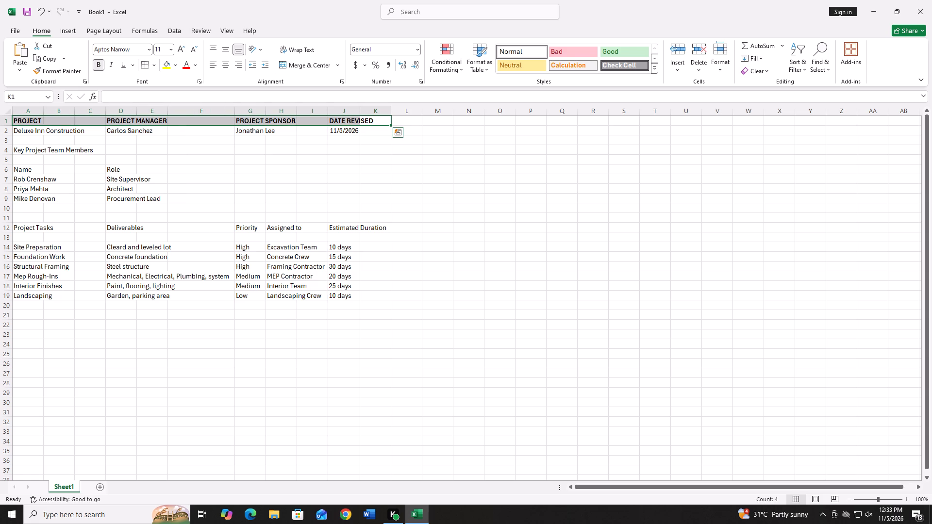
Make the project header values in row 2, from Deluxe Inn Construction through the revision date (A2:J2), bold.
drag(16, 131, 369, 132)
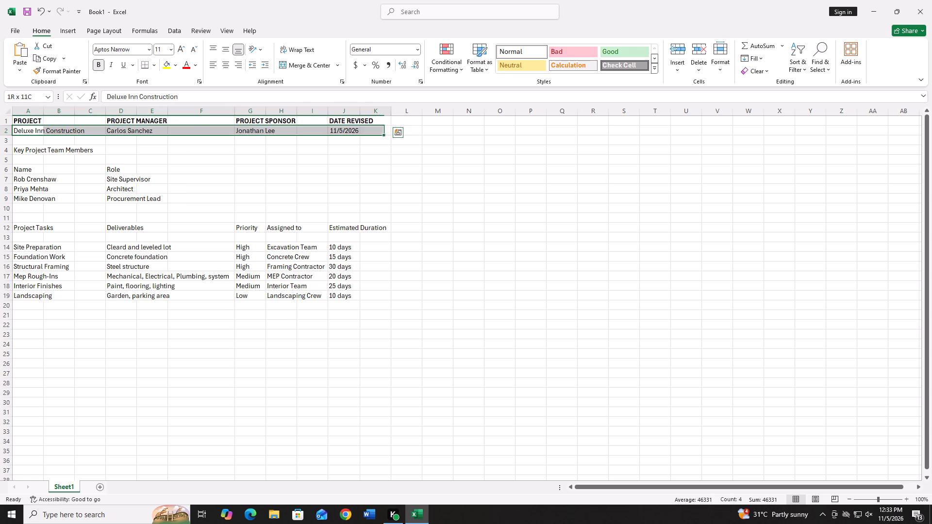
drag(369, 132, 369, 132)
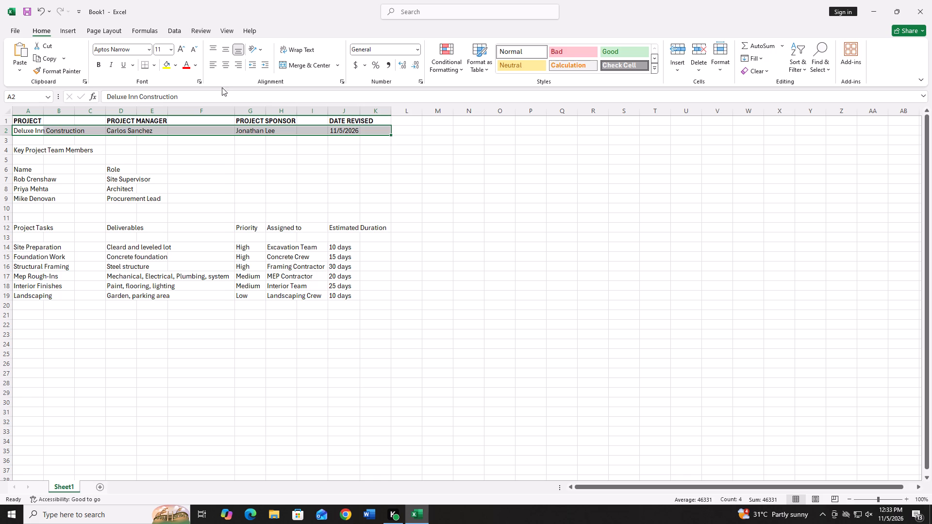
key(b)
key(ctrl+z)
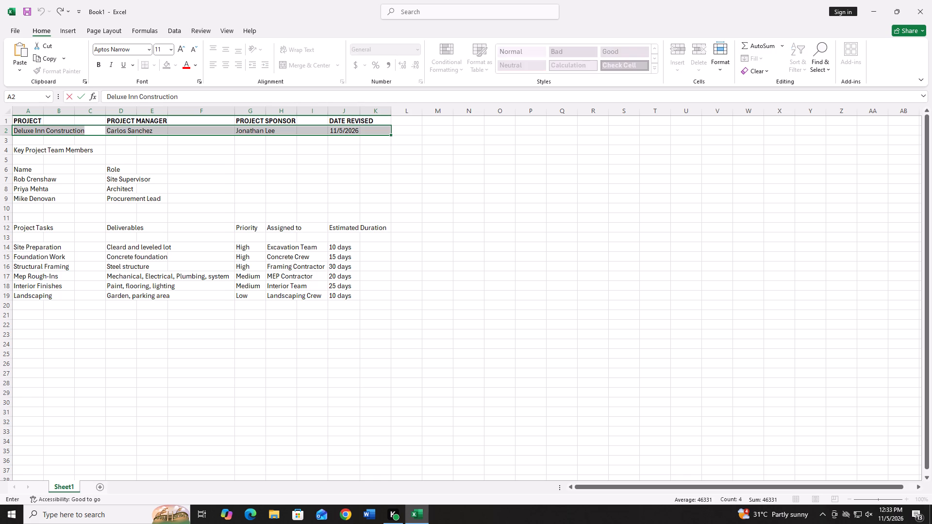
click(99, 65)
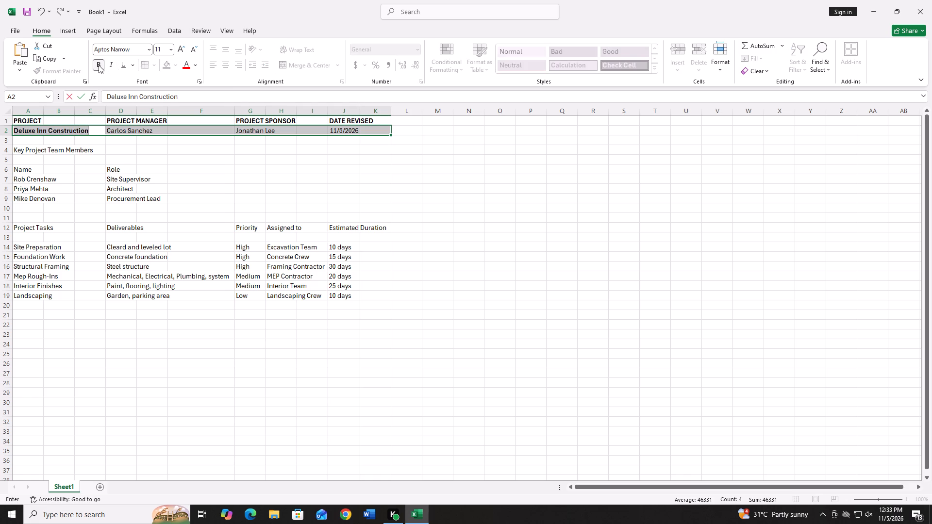
click(125, 130)
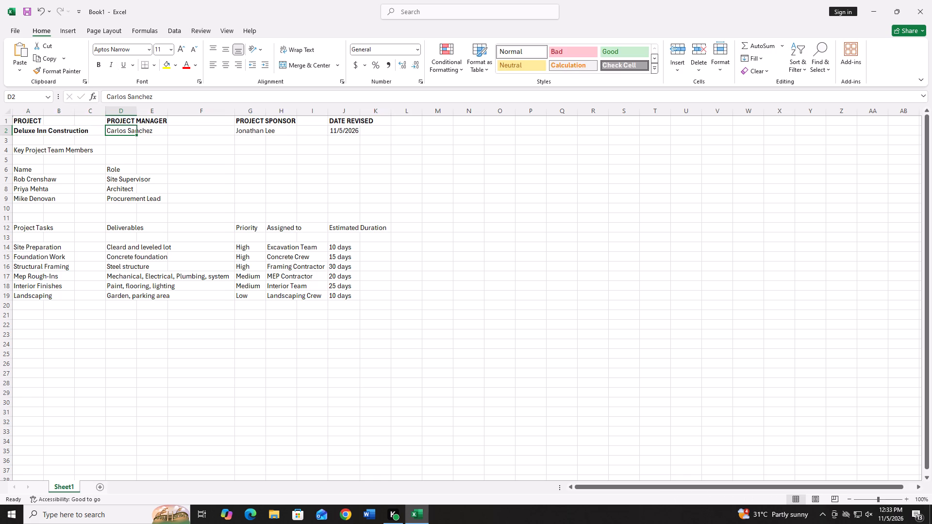
drag(108, 132, 323, 126)
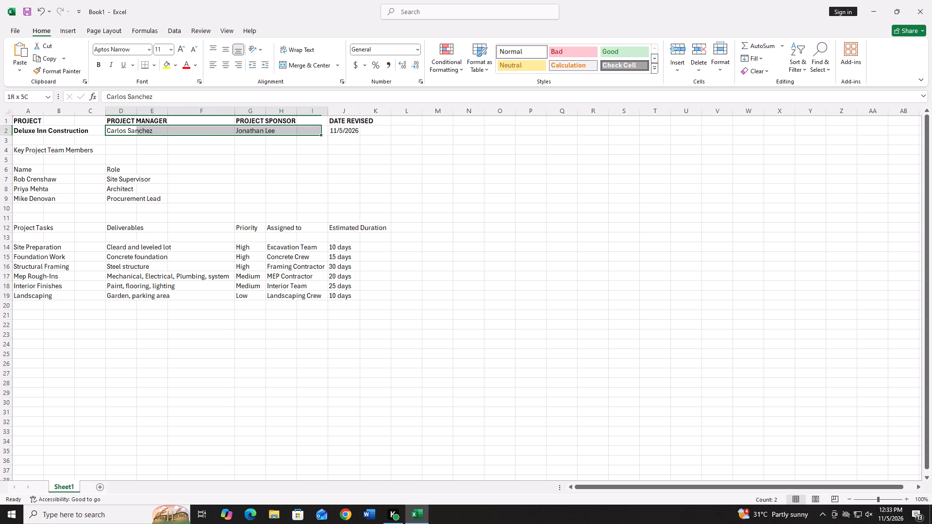
drag(323, 126, 340, 126)
click(99, 64)
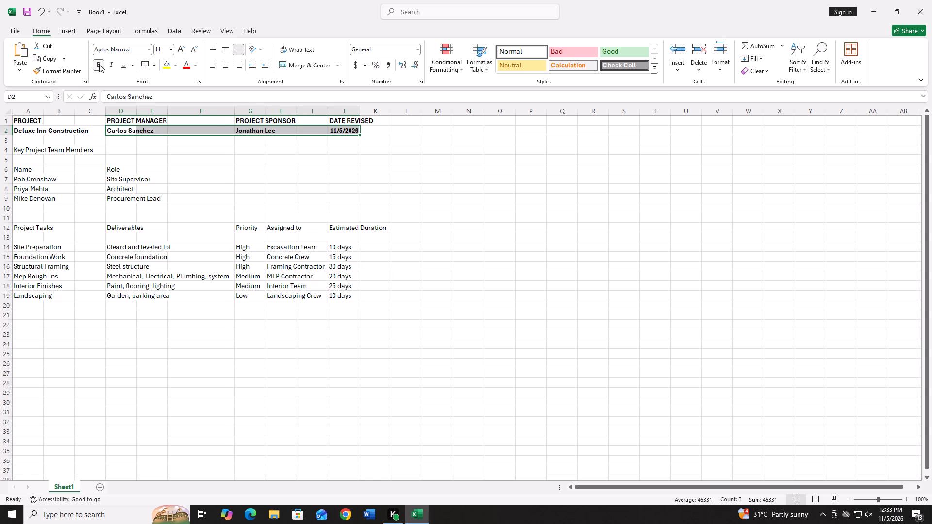
Make the "Key Project Team Members" heading in row 4 bold.
drag(116, 148, 105, 150)
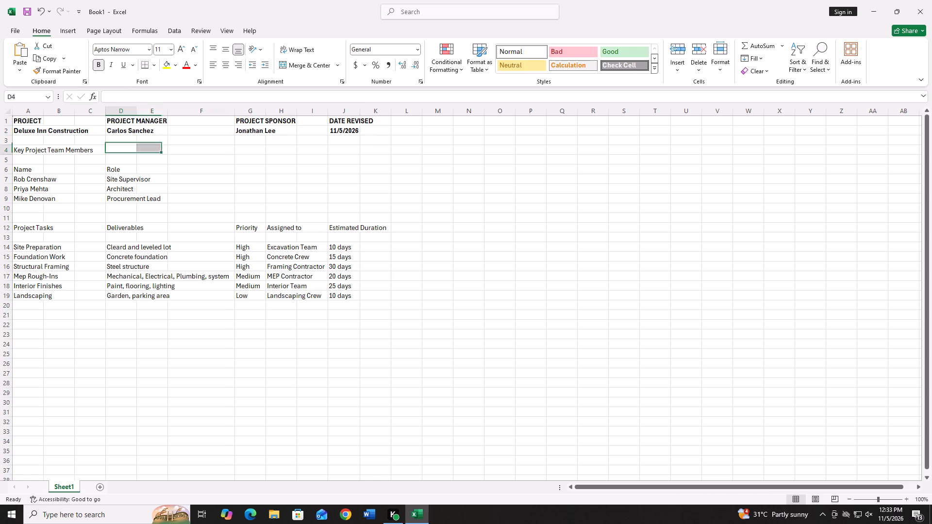
drag(105, 150, 21, 153)
click(100, 66)
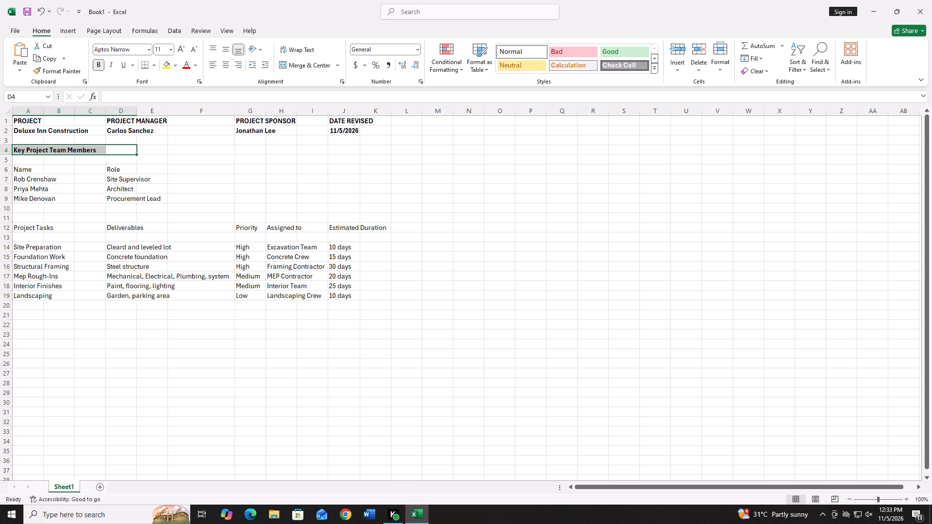
Center the contents of the team members and tasks tables (A6:K20) horizontally.
drag(15, 168, 376, 302)
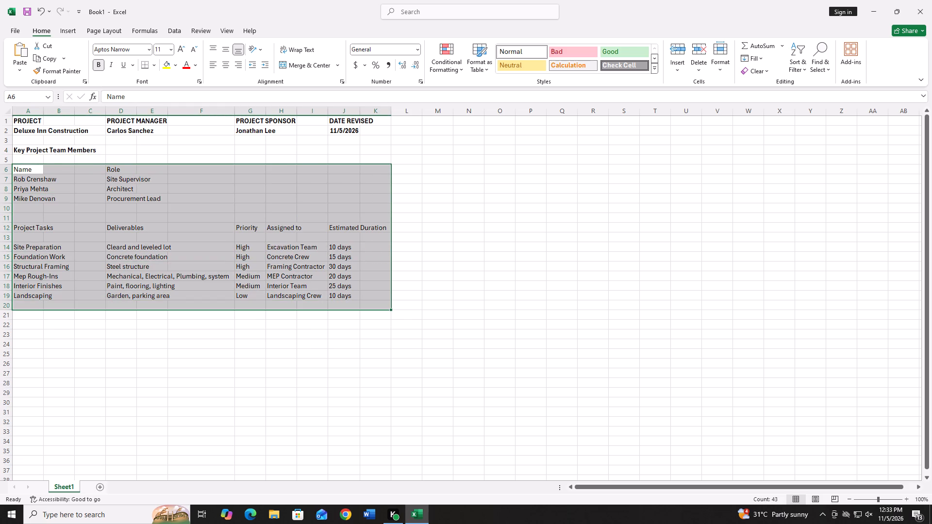
click(227, 65)
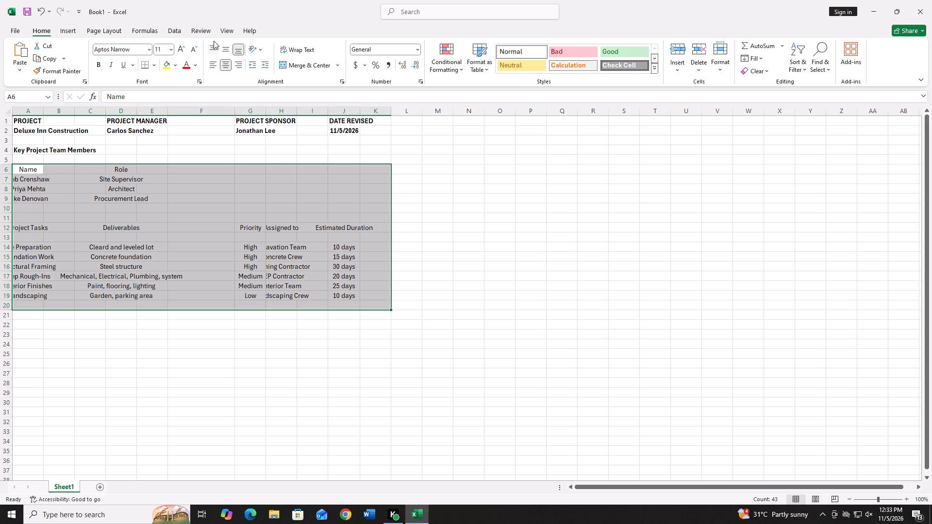
click(224, 376)
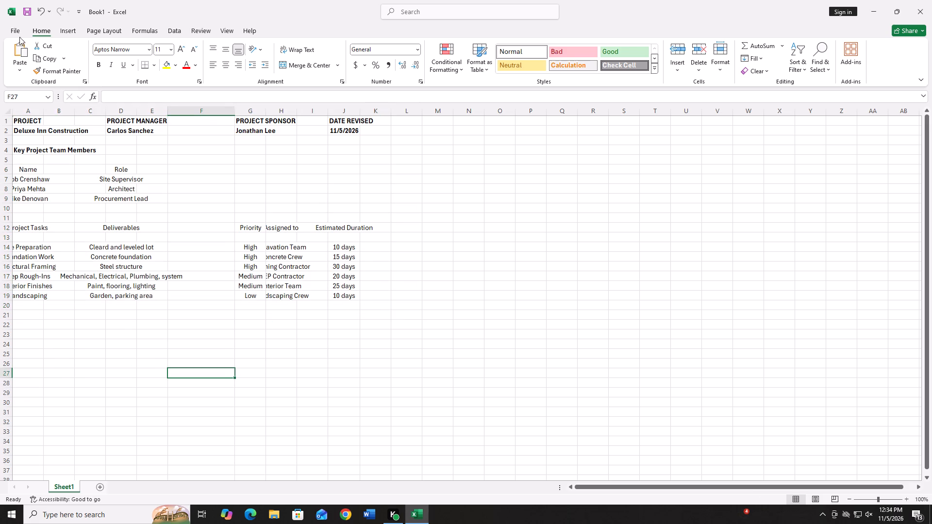
Check how the sheet is laid out in the print preview, then return to the worksheet.
click(17, 31)
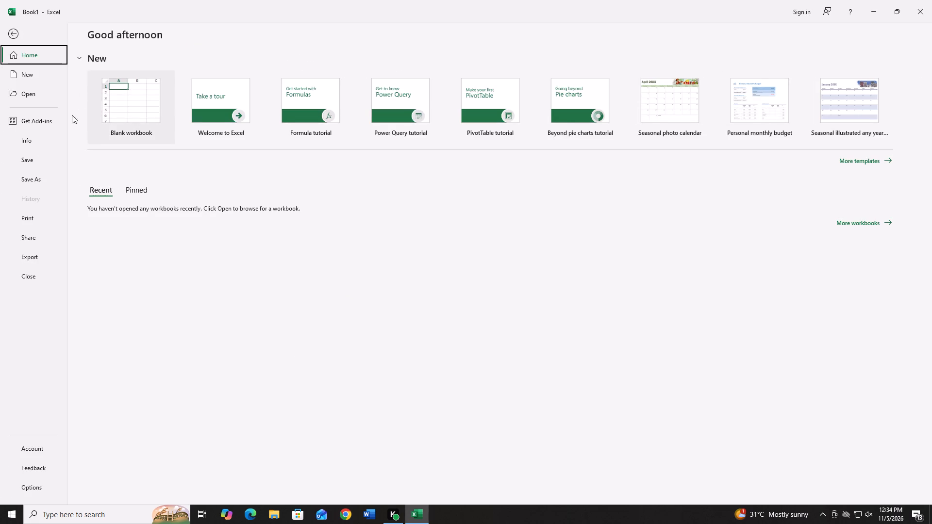
click(30, 218)
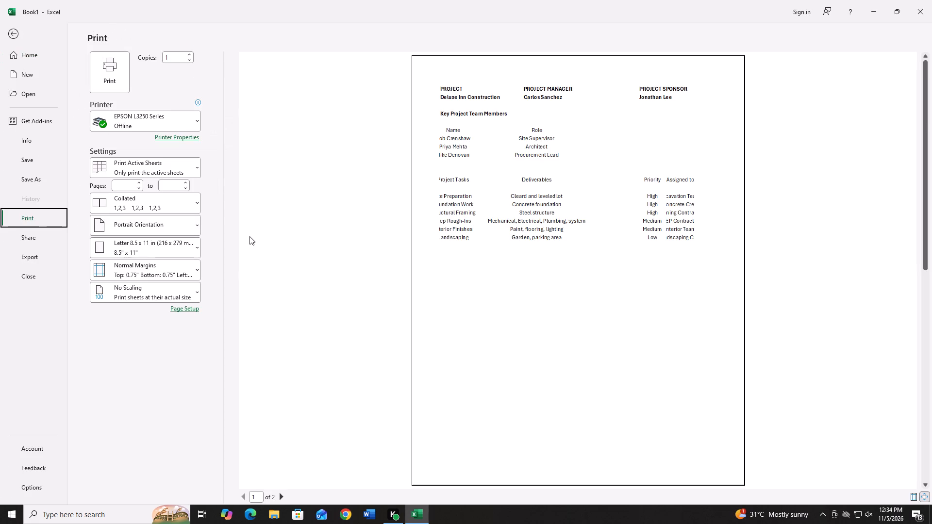
key(Escape)
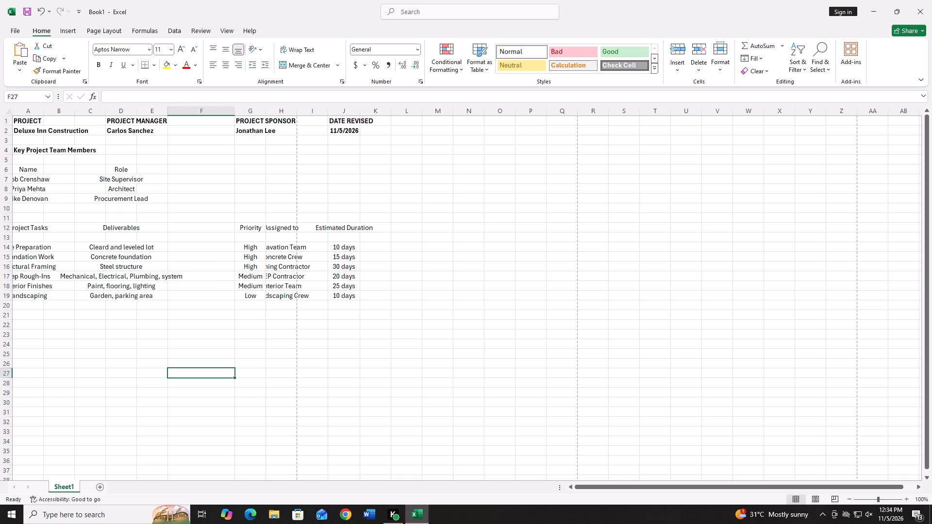
Widen column G so that the whole PROJECT SPONSOR heading fits inside it.
click(245, 112)
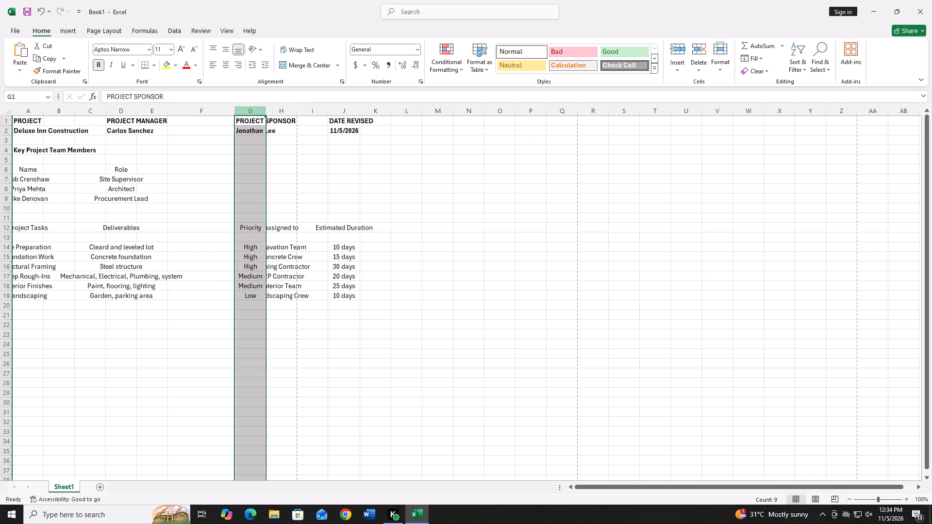
click(271, 114)
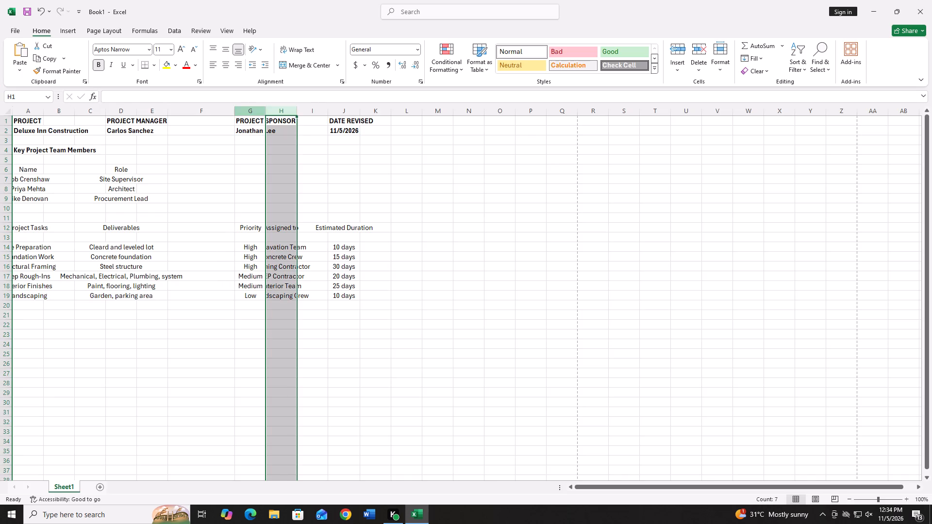
drag(266, 113, 290, 115)
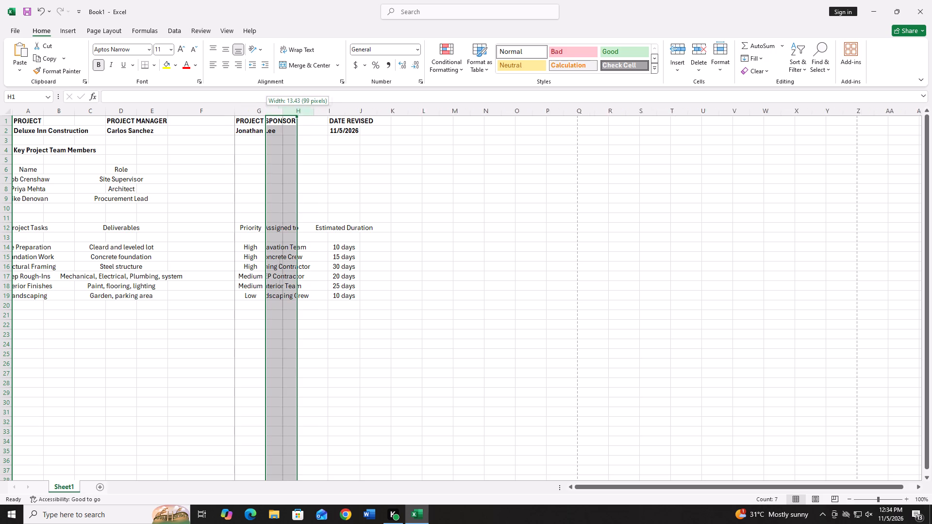
drag(290, 115, 330, 121)
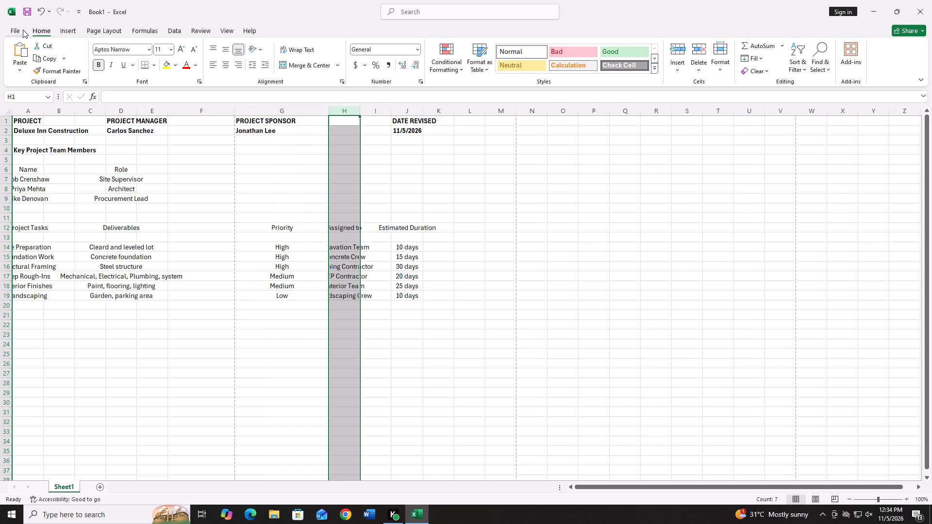
In Page Break Preview, move the vertical page break past column K so everything falls on page 1, then restore Normal view.
click(225, 33)
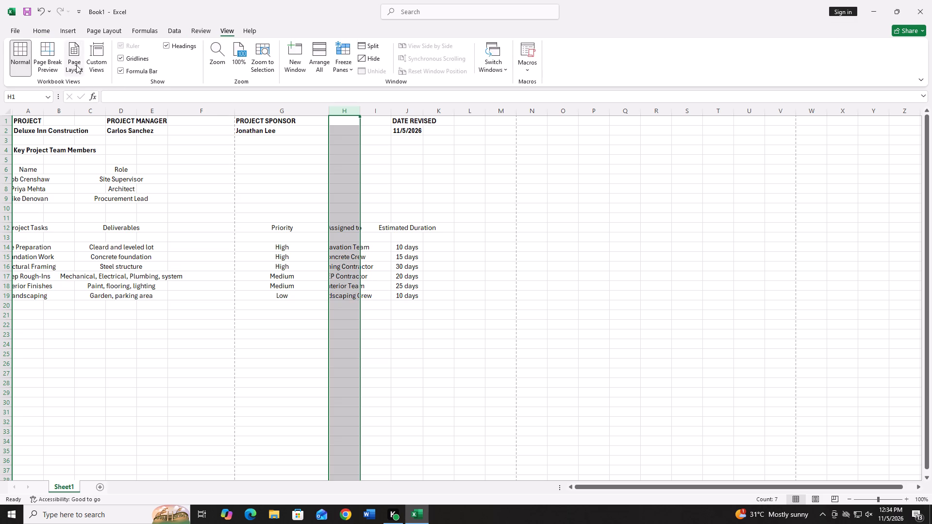
click(58, 66)
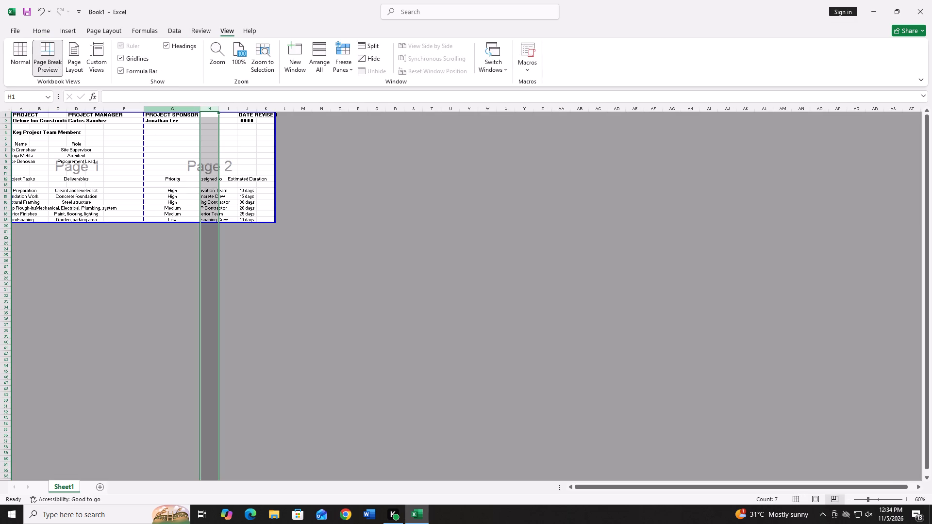
drag(145, 149, 288, 164)
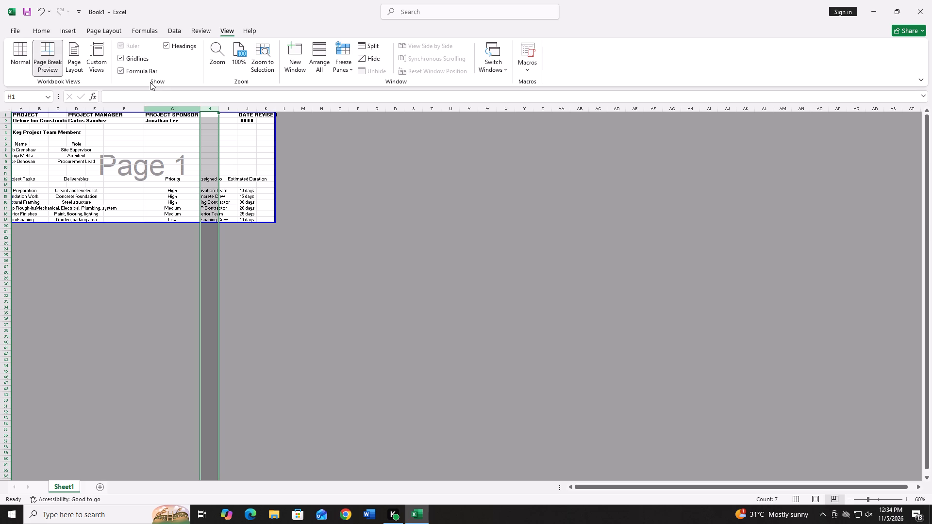
click(19, 49)
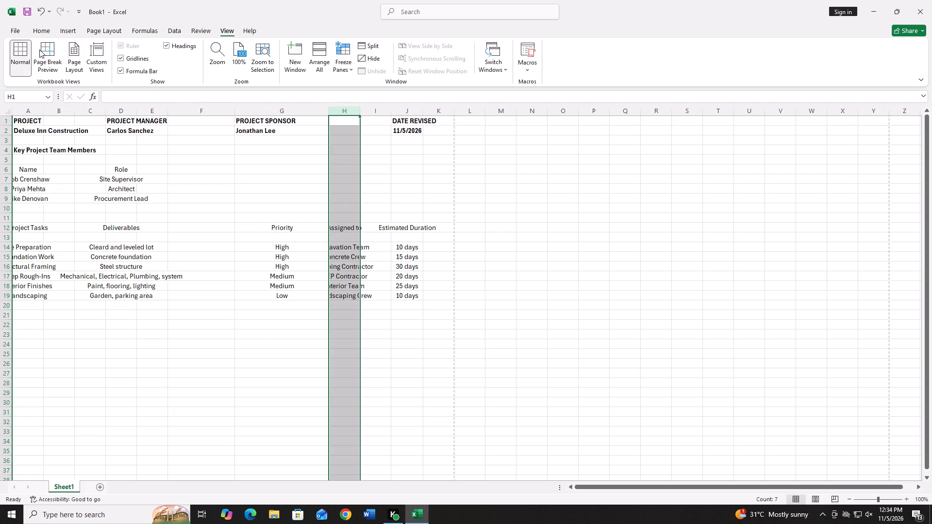
click(407, 148)
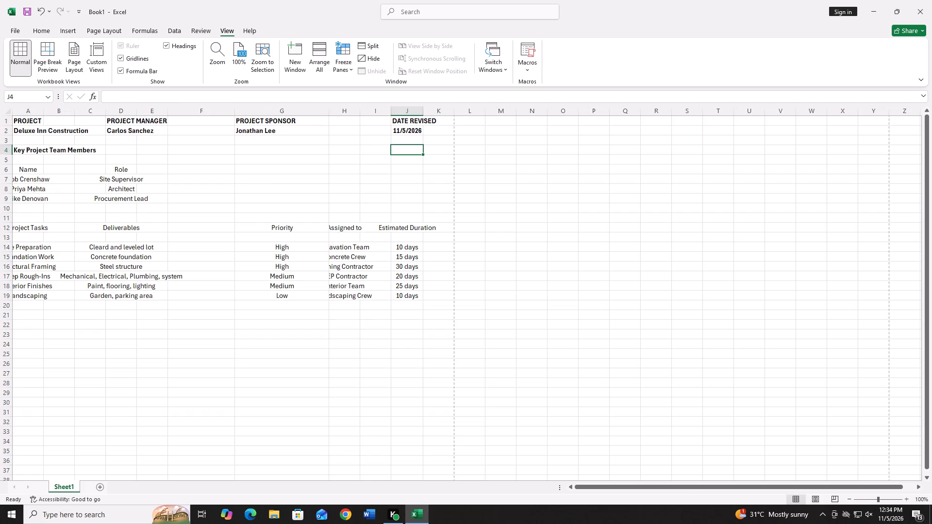
Widen column H so that the centered Assigned to entries fit in full.
click(335, 113)
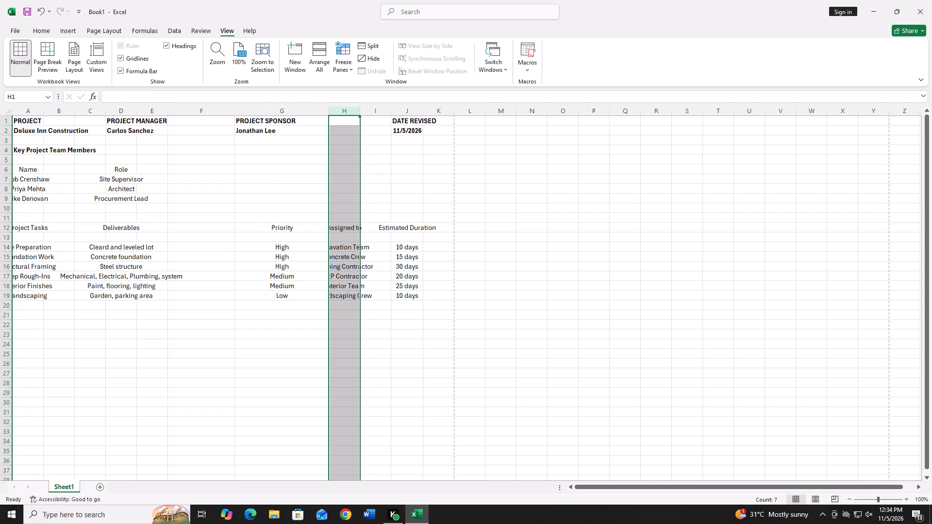
drag(361, 114, 394, 116)
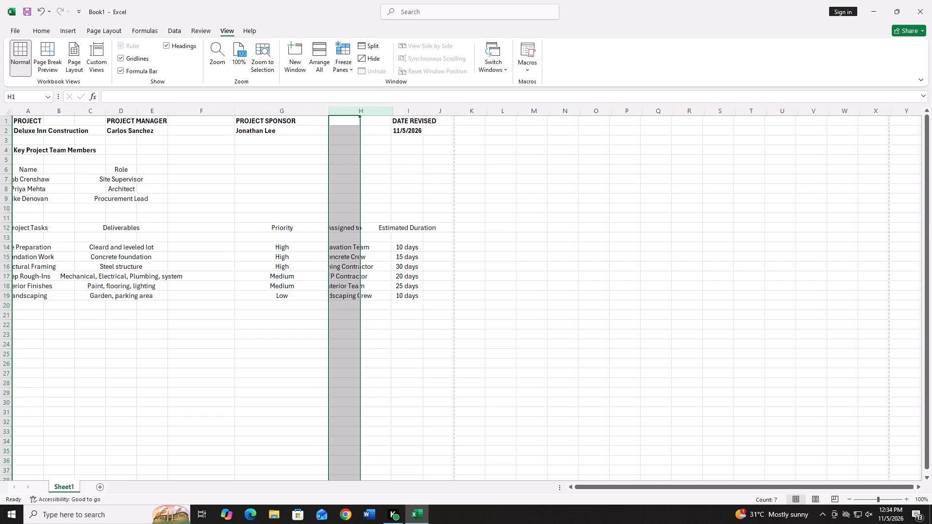
click(322, 163)
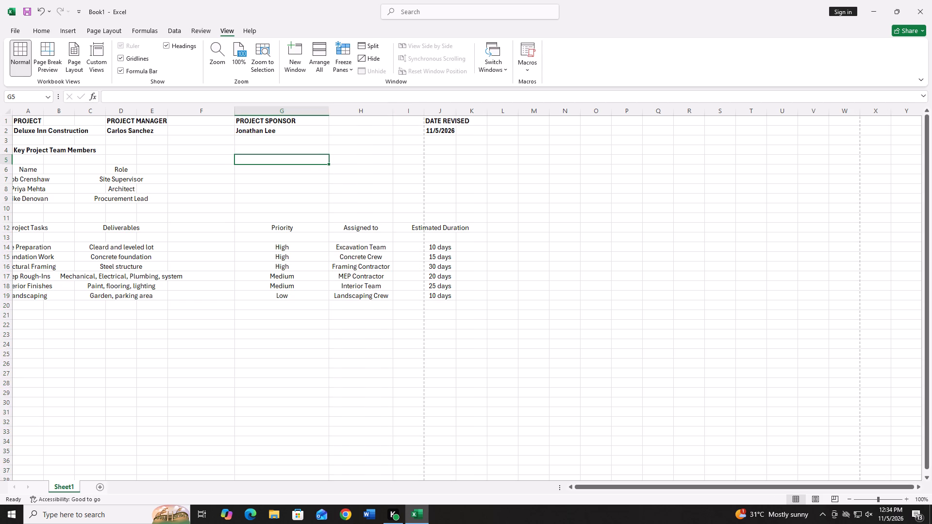
Narrow column G so that it just fits the PROJECT SPONSOR heading.
drag(329, 112, 310, 114)
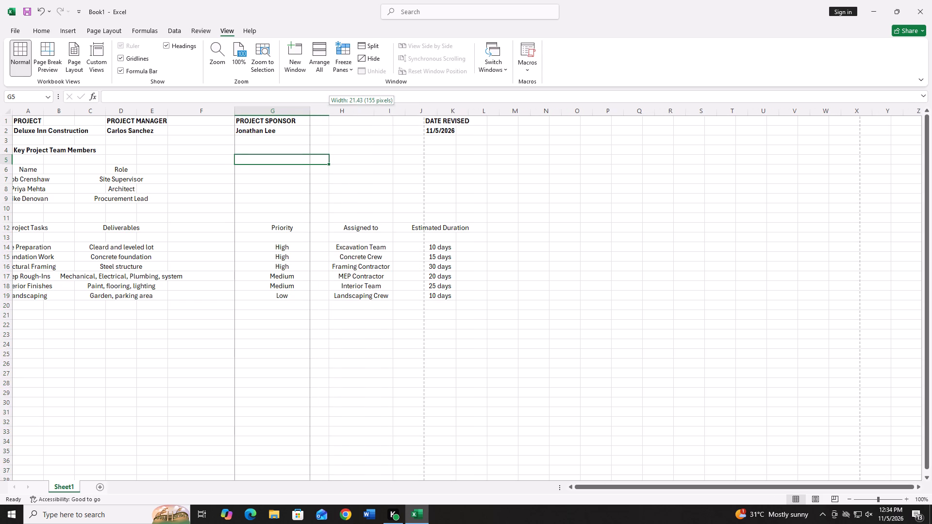
drag(310, 114, 300, 115)
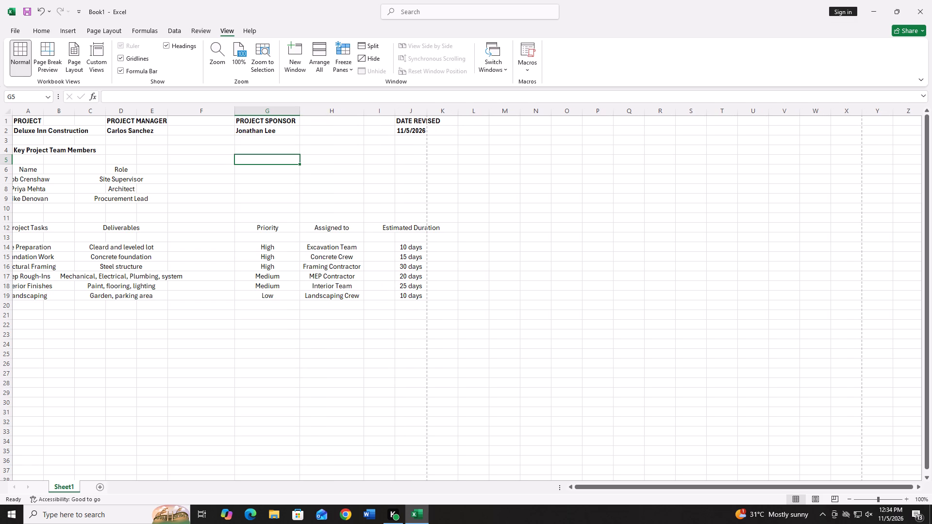
Center the project sponsor's name in G2 and the DATE REVISED heading in J1.
click(259, 131)
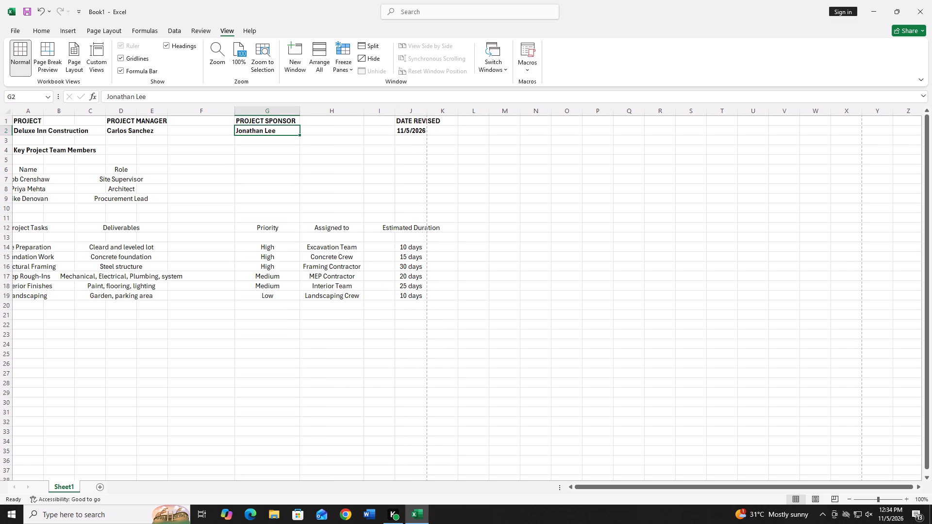
click(35, 27)
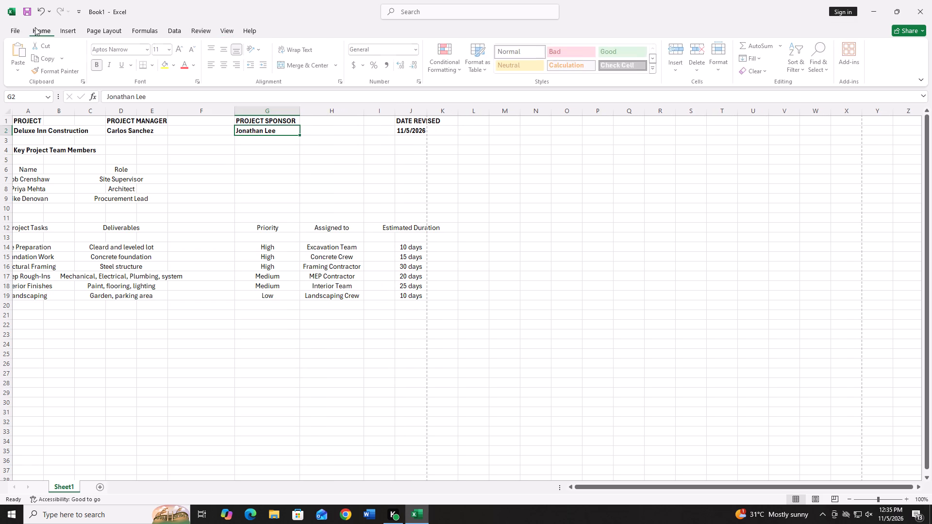
click(224, 64)
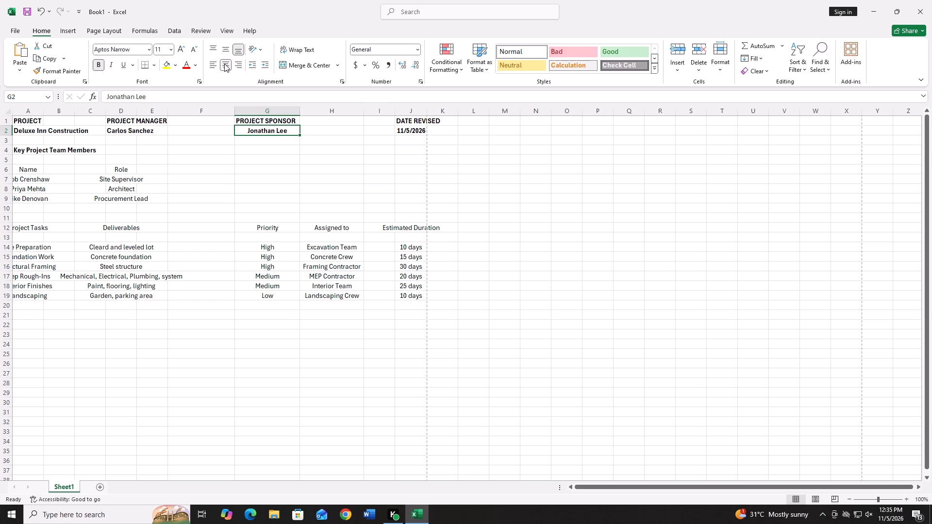
click(413, 120)
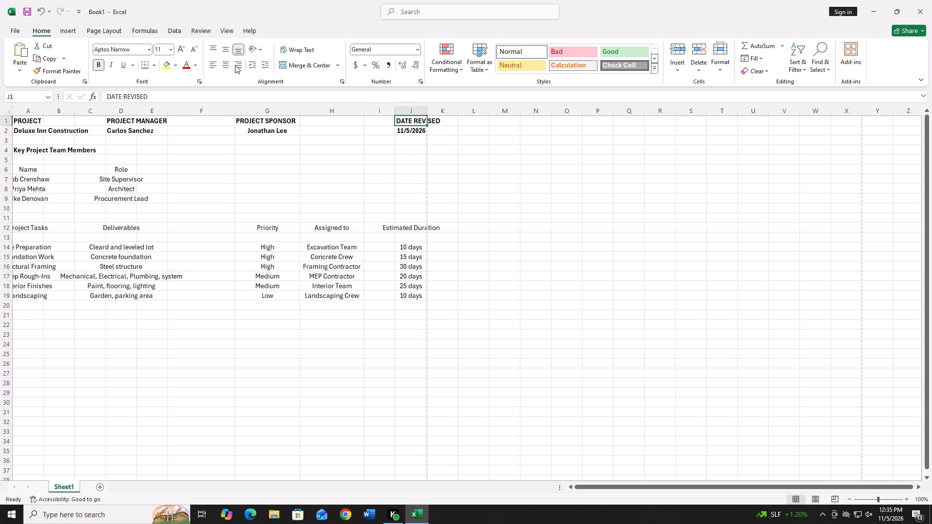
click(226, 66)
Widen column I slightly, just before the DATE REVISED column.
click(396, 110)
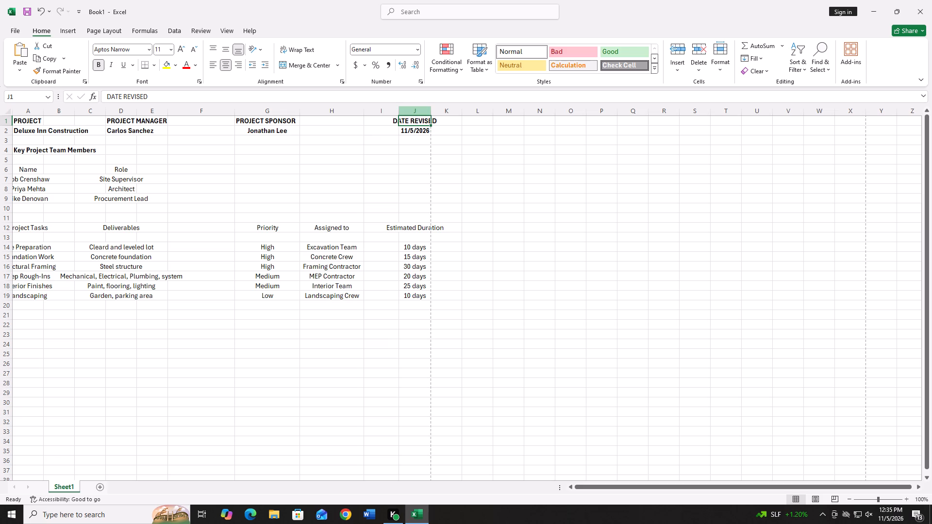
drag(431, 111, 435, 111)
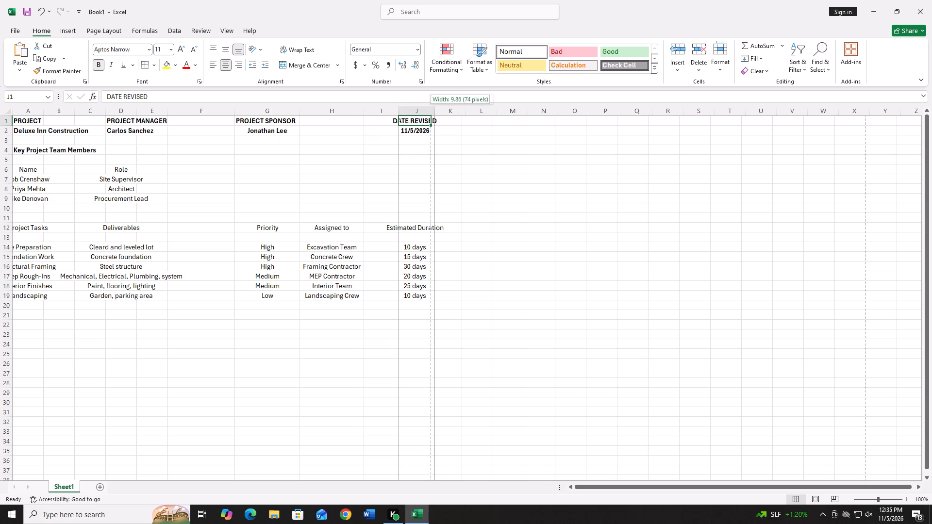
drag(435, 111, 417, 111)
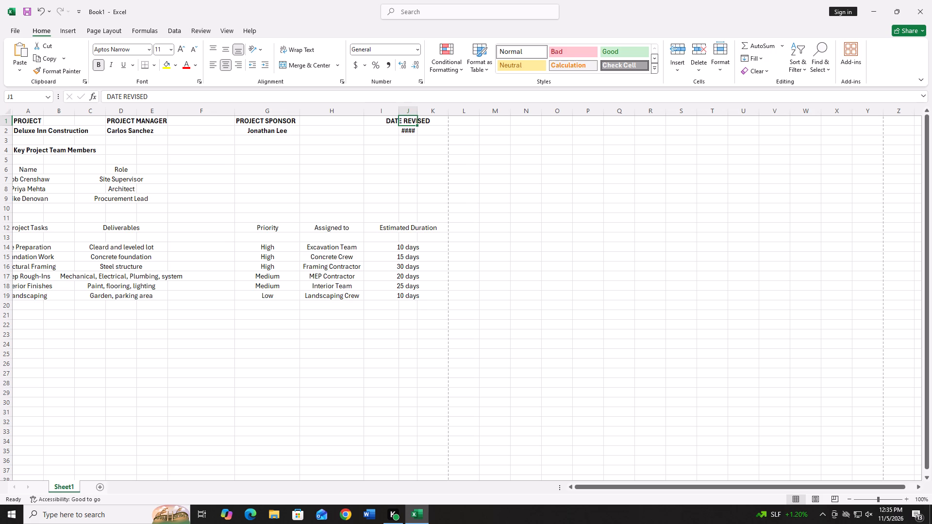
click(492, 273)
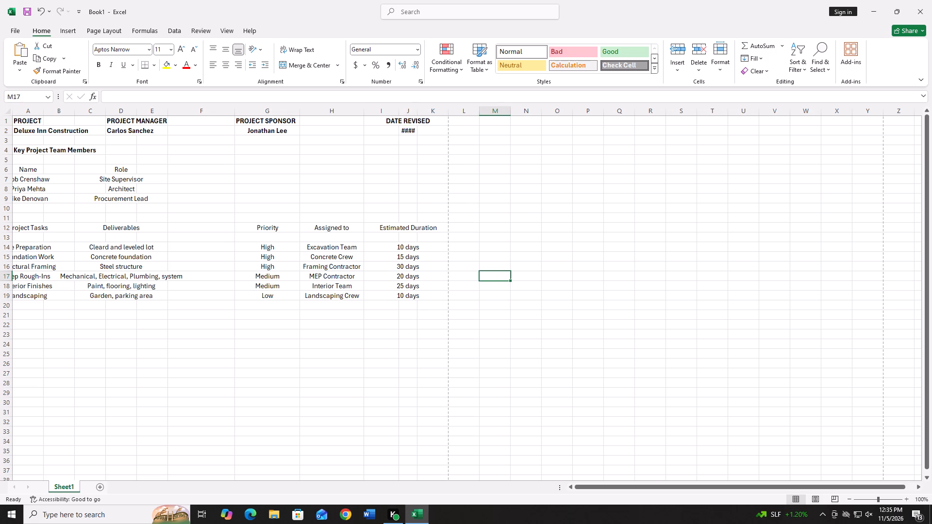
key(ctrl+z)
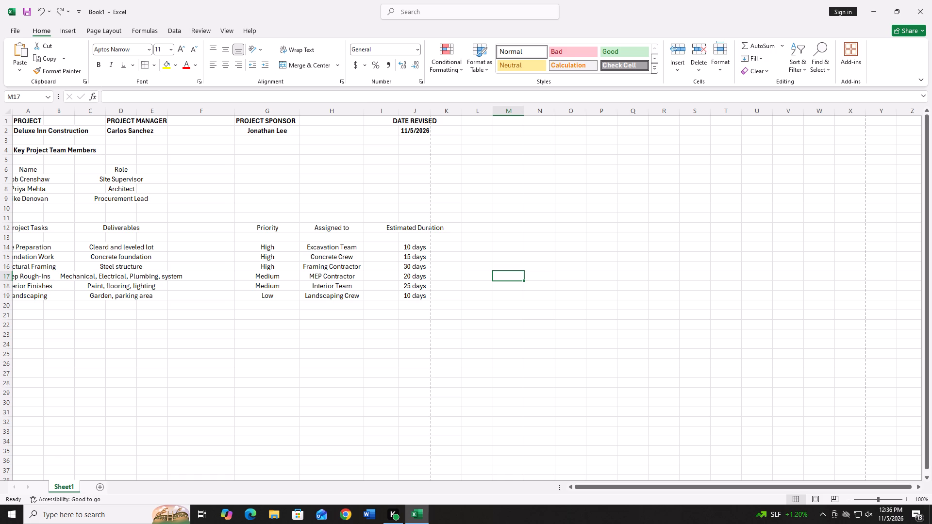
Bold the Name and Role block A6:E10 and the whole tasks table A12:J19.
drag(18, 168, 150, 208)
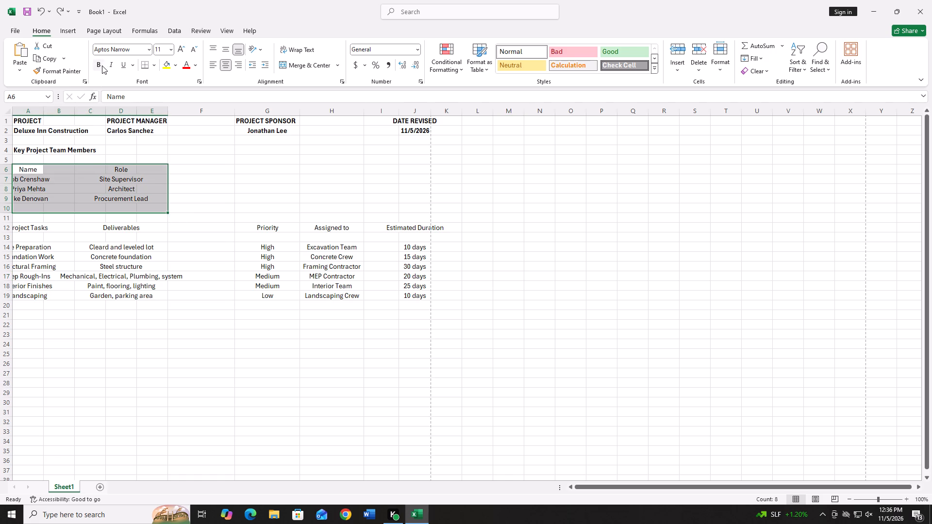
click(100, 66)
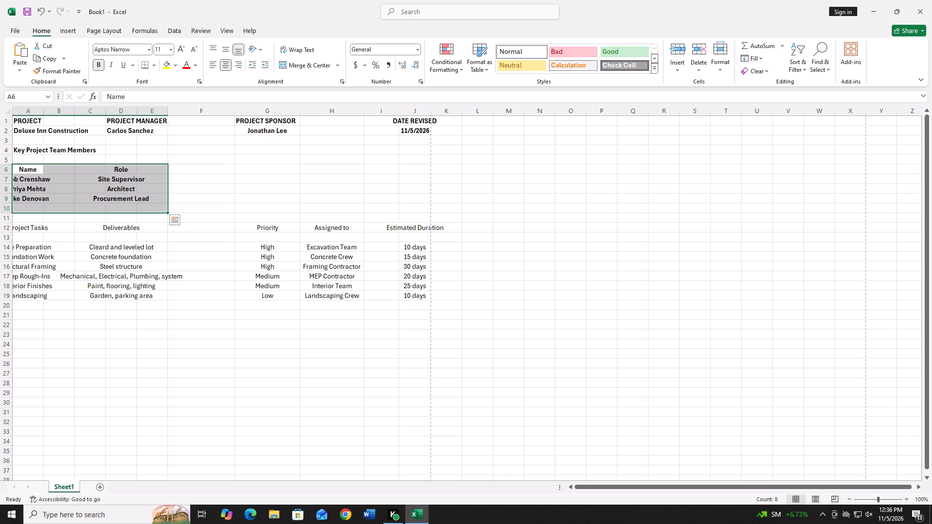
drag(22, 228, 312, 302)
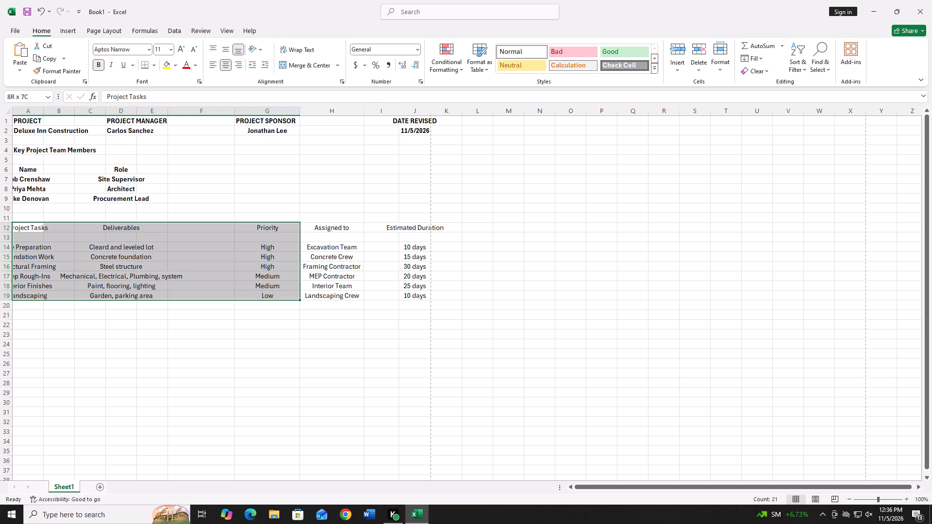
drag(312, 302, 425, 299)
click(98, 63)
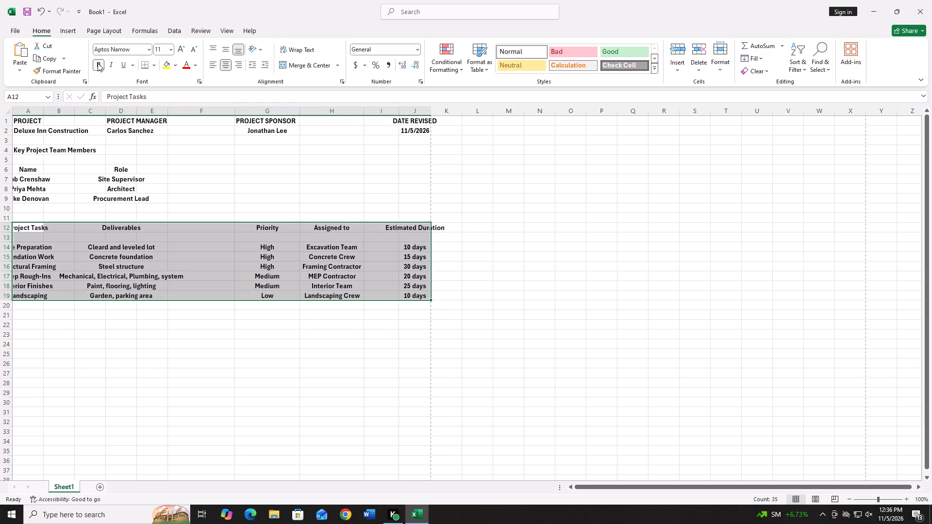
Move the vertical page break past column K in Page Break Preview, restore Normal view, and check the sheet in print preview.
click(12, 30)
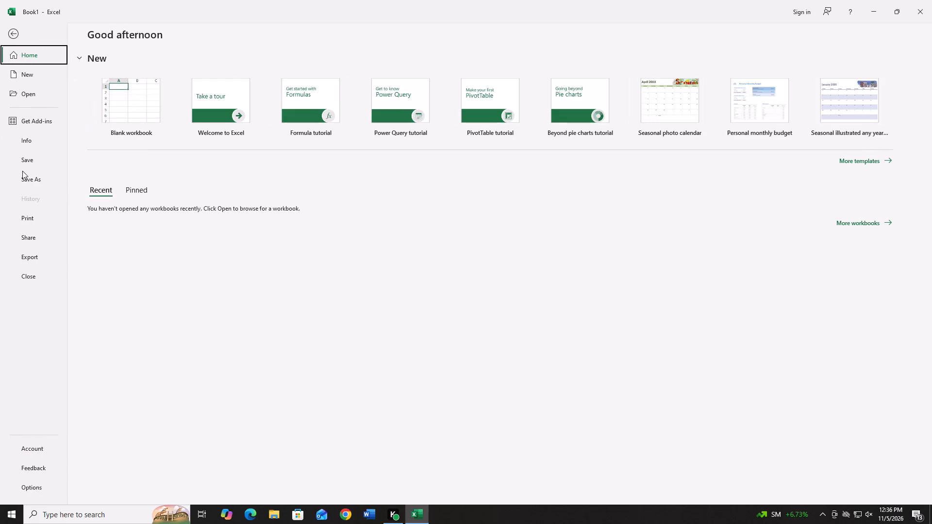
click(28, 219)
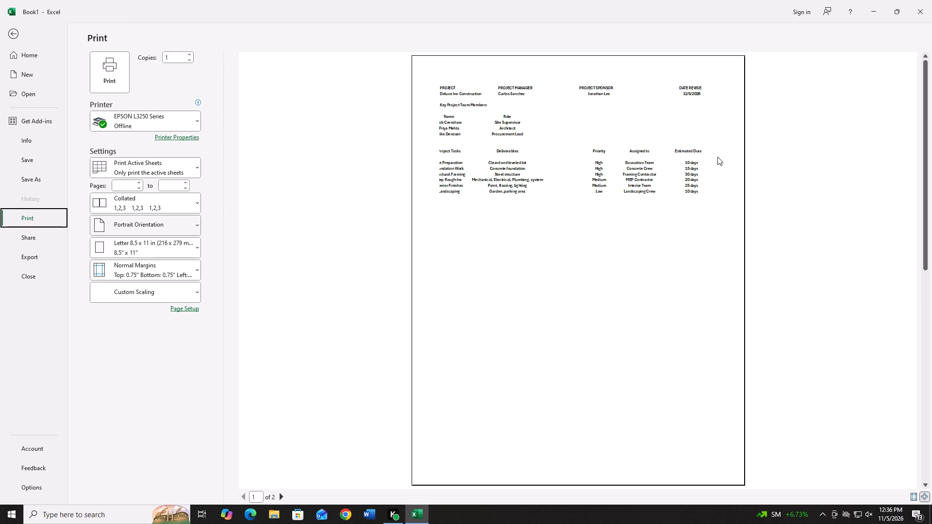
click(11, 32)
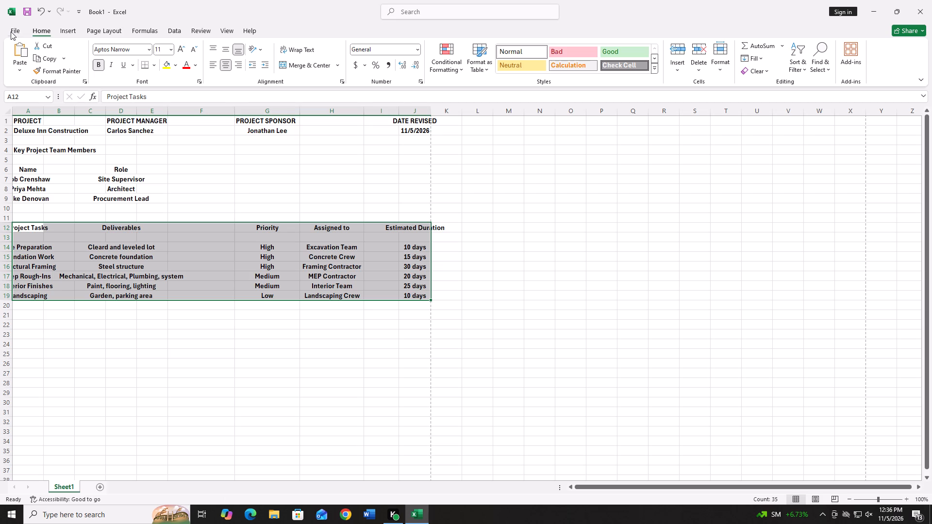
click(220, 25)
click(56, 61)
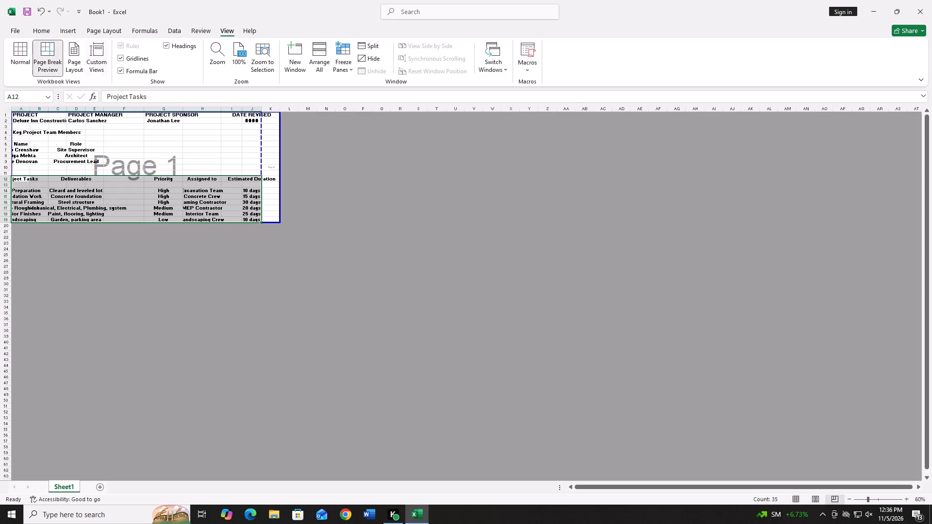
drag(260, 132, 271, 134)
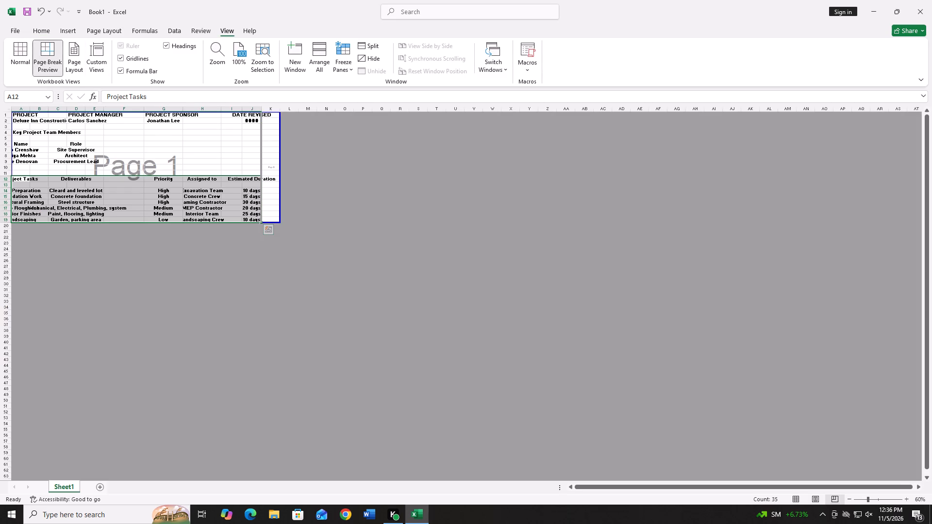
drag(271, 134, 282, 135)
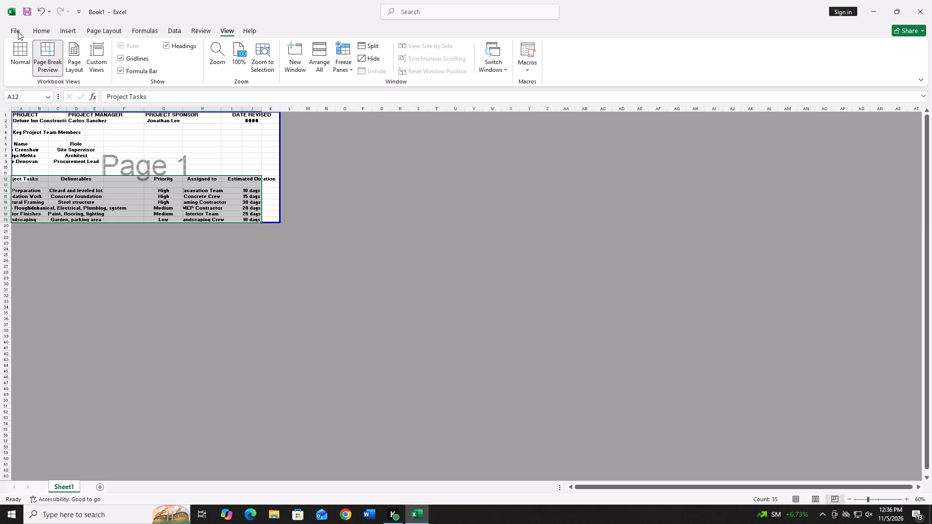
click(21, 55)
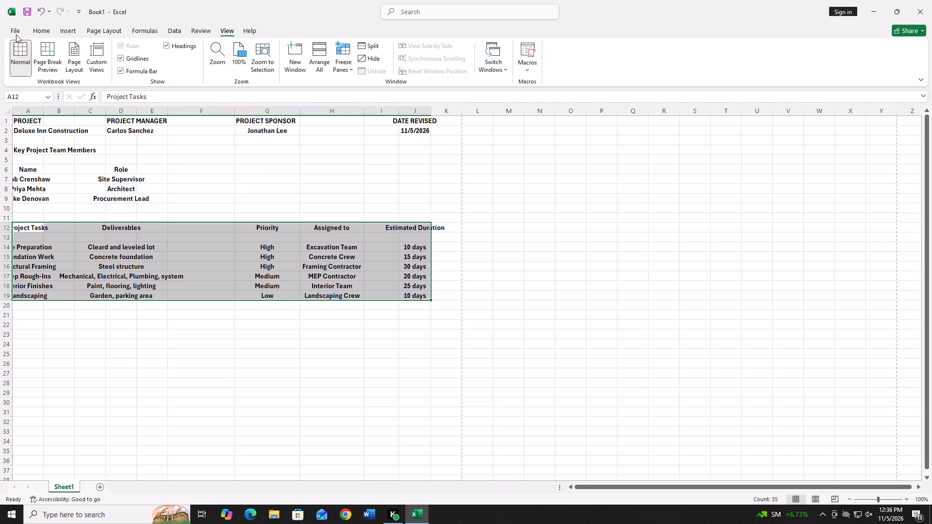
click(16, 32)
click(31, 217)
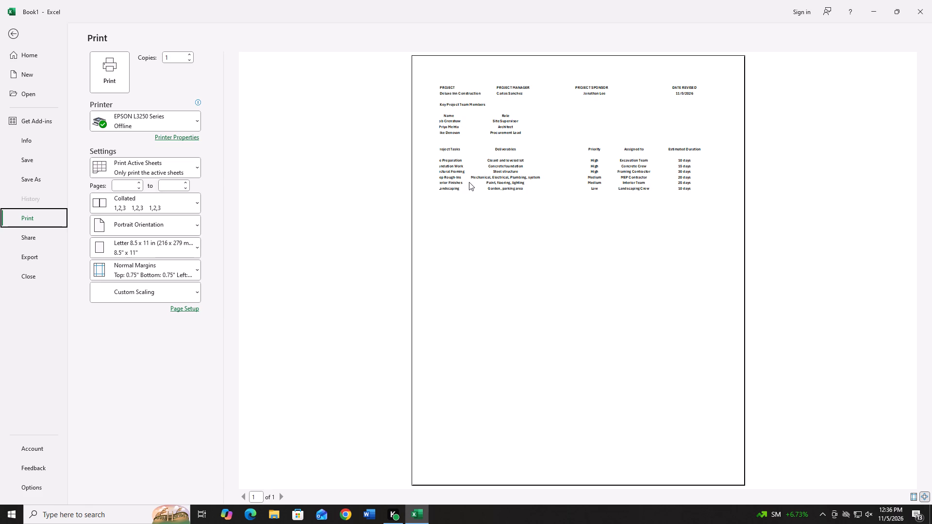
click(17, 34)
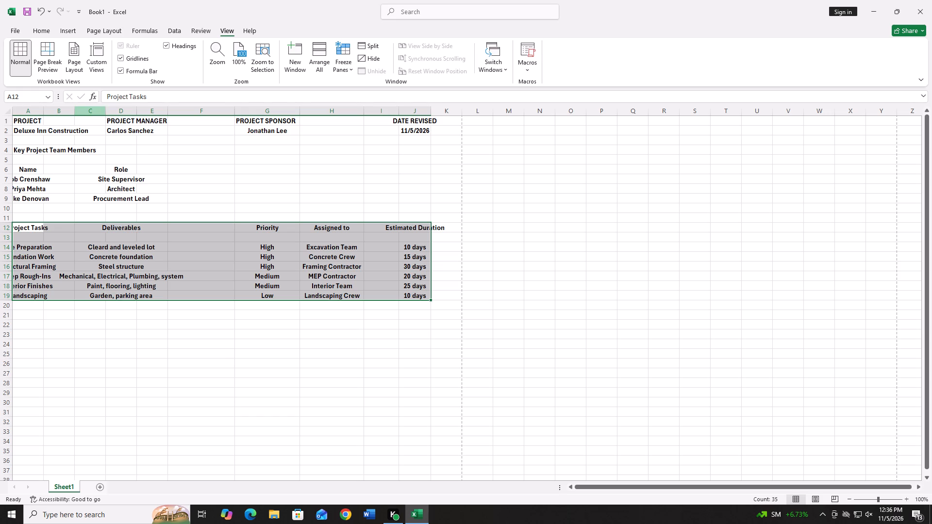
Widen column A so the team names, project tasks and Key Project Team Members heading fit in full, and check the print preview.
click(60, 111)
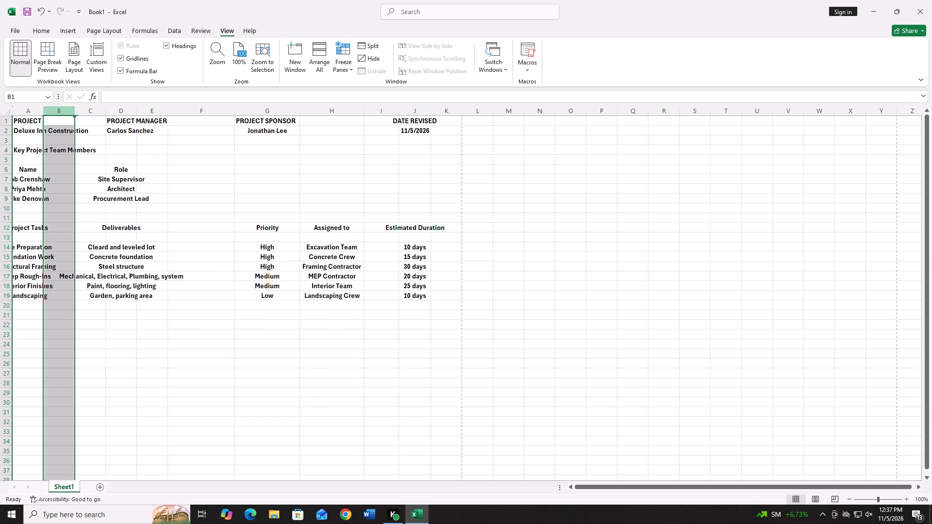
click(33, 110)
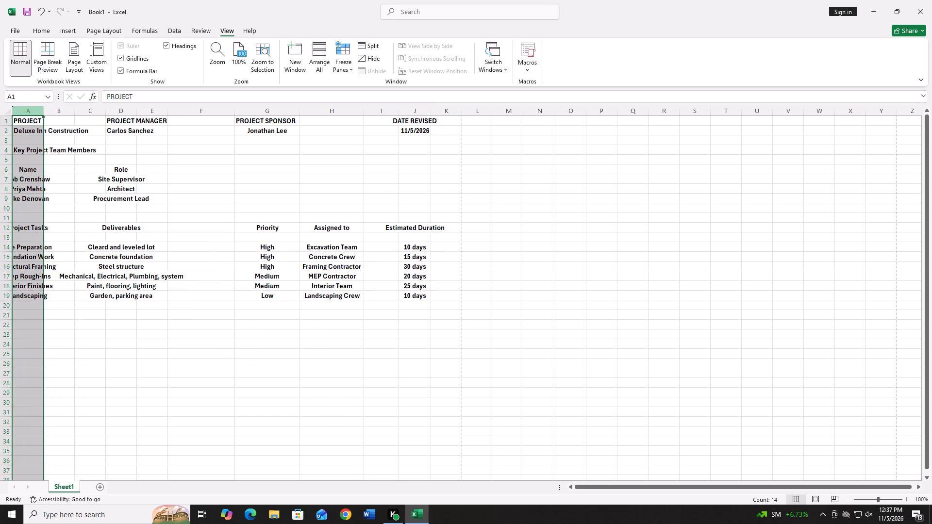
drag(43, 113, 63, 112)
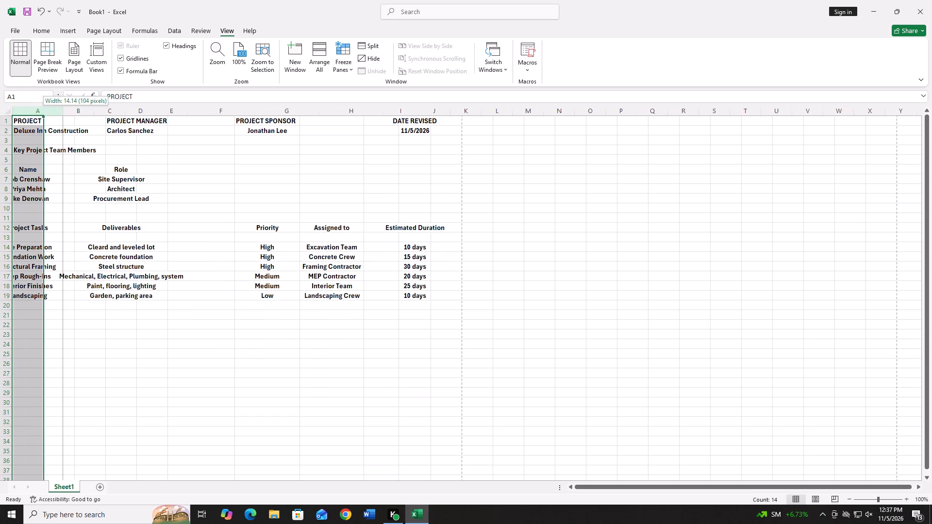
drag(63, 112, 84, 114)
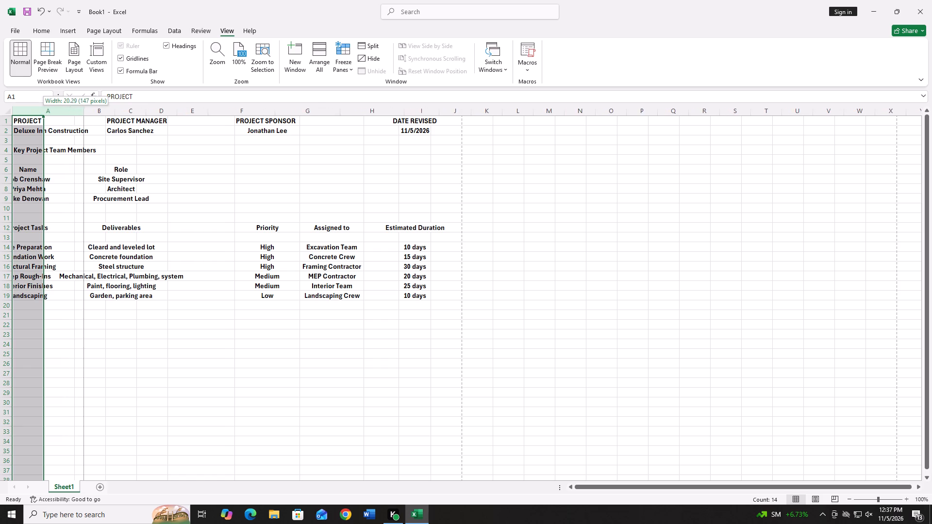
drag(84, 114, 97, 114)
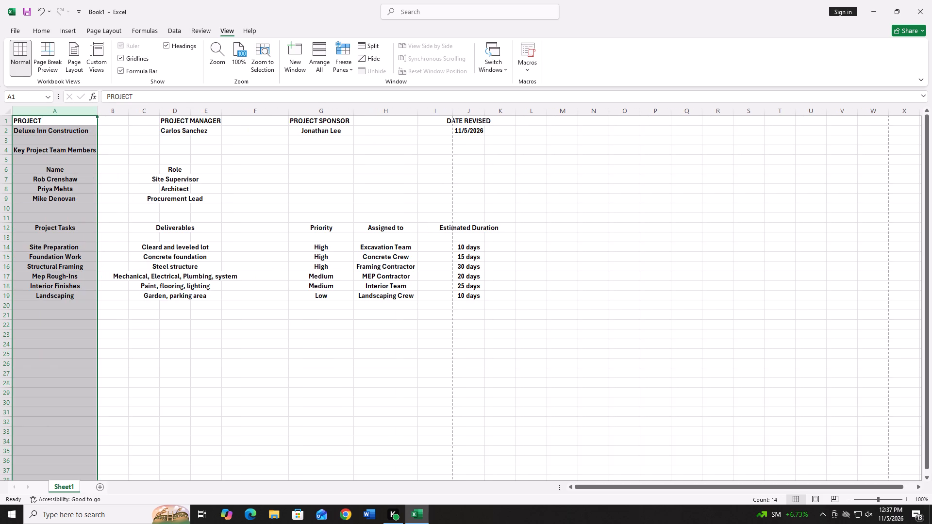
click(17, 31)
click(28, 219)
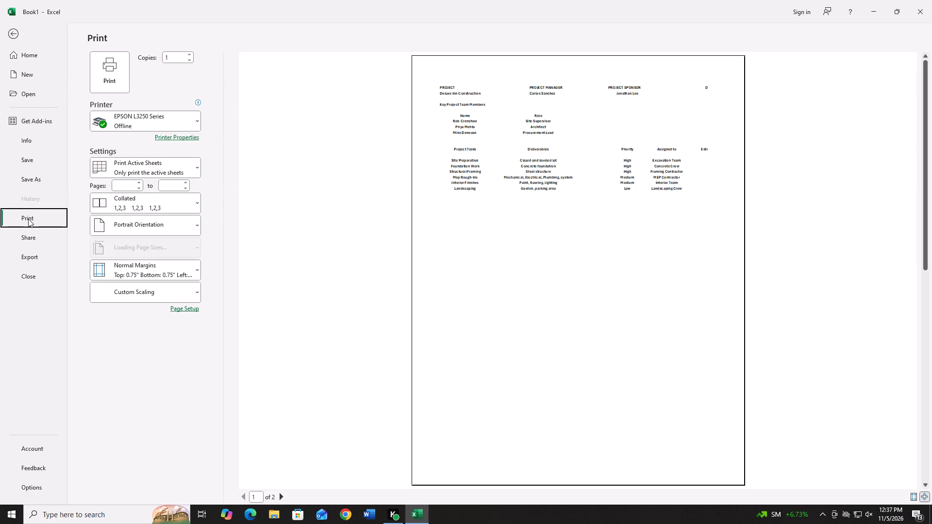
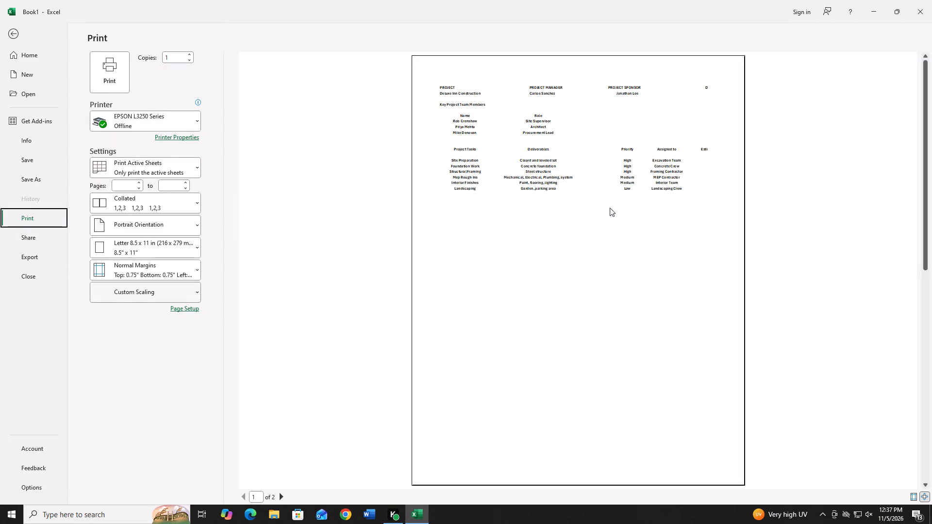
Move the vertical page break past column K in Page Break Preview and restore Normal view.
click(13, 31)
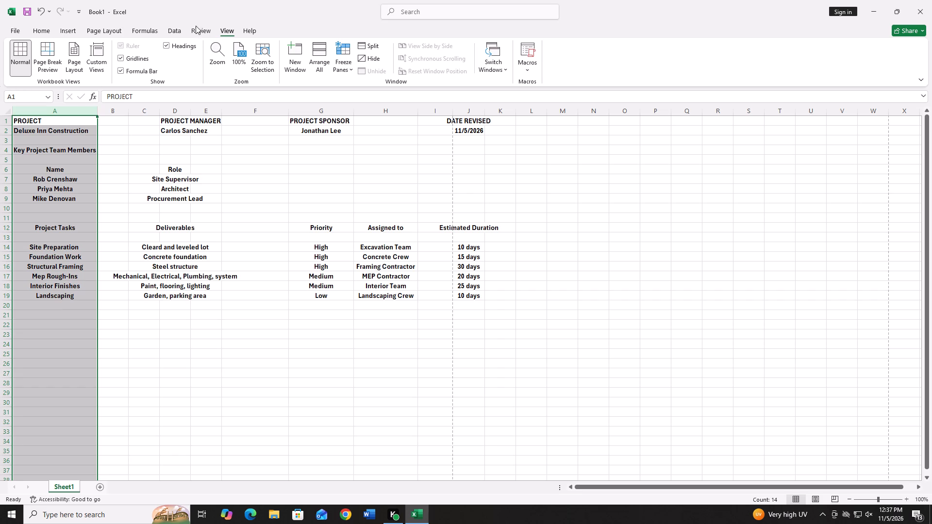
click(45, 55)
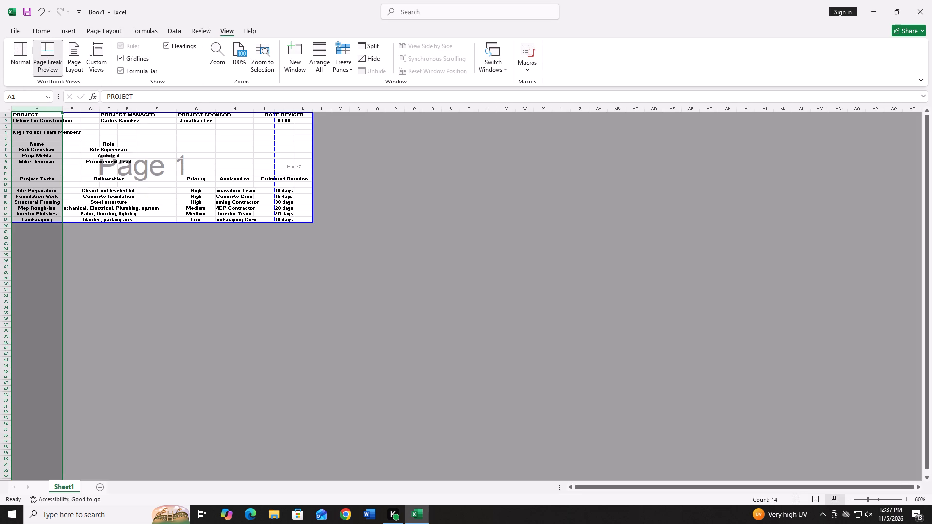
drag(275, 151, 312, 151)
drag(312, 151, 316, 151)
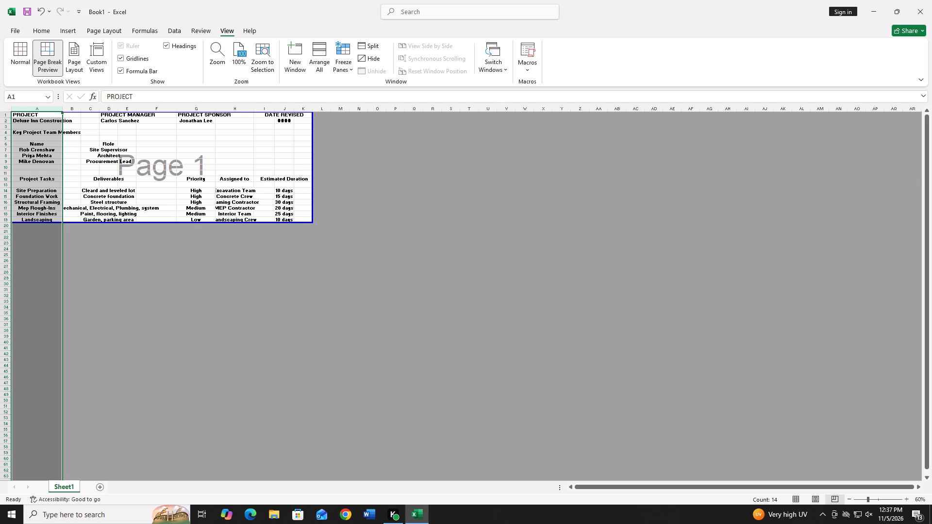
click(17, 55)
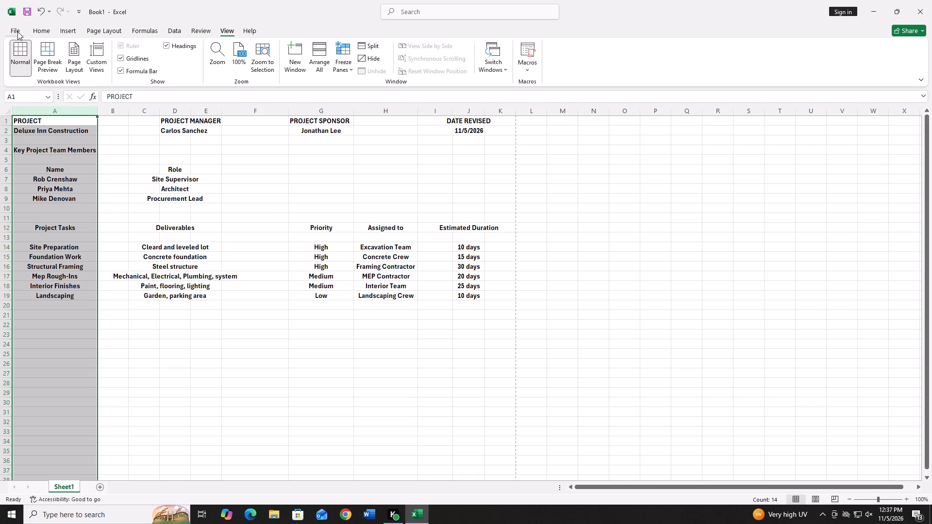
Examine the printed layout of the header, team members and tasks table in the print preview.
click(13, 31)
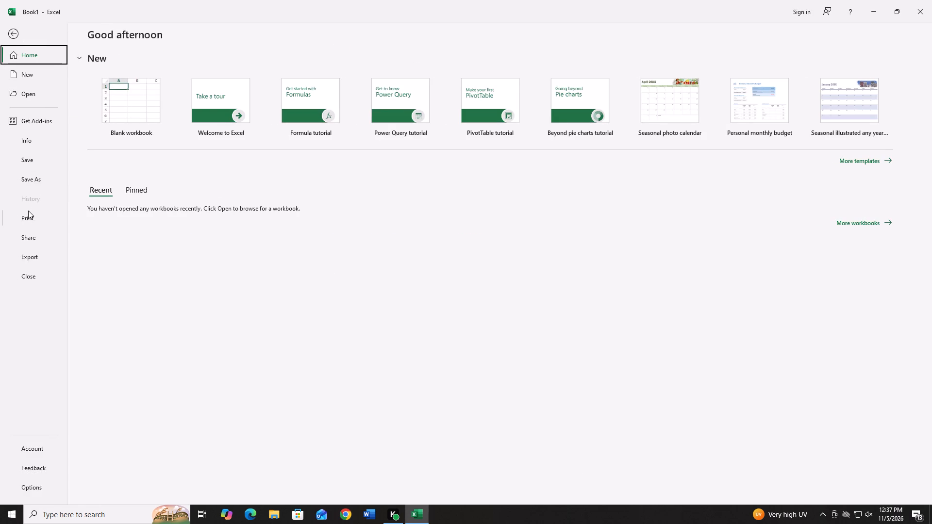
click(28, 214)
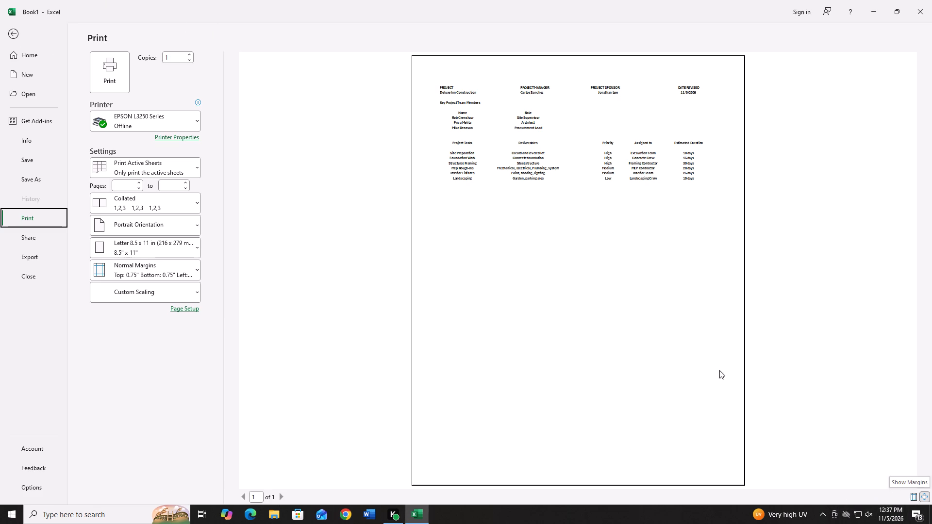
double_click(499, 181)
triple_click(520, 164)
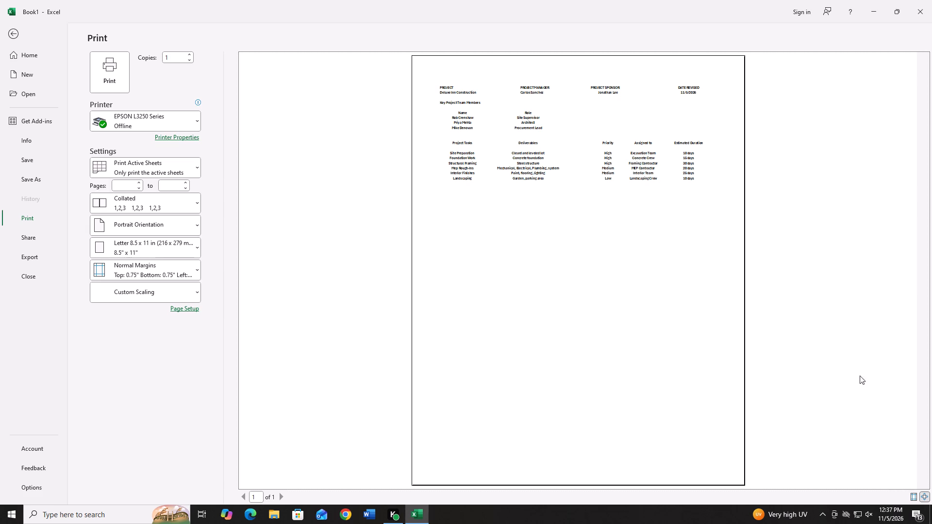
click(924, 494)
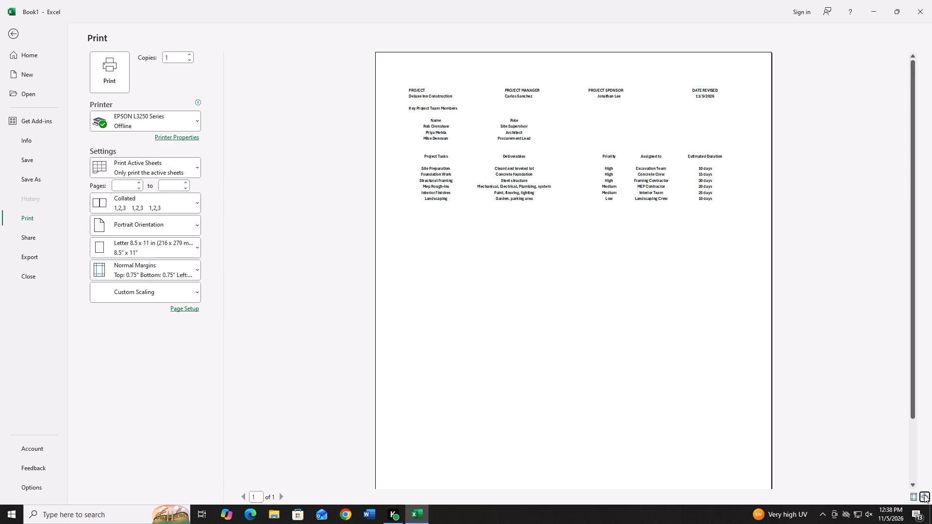
click(927, 496)
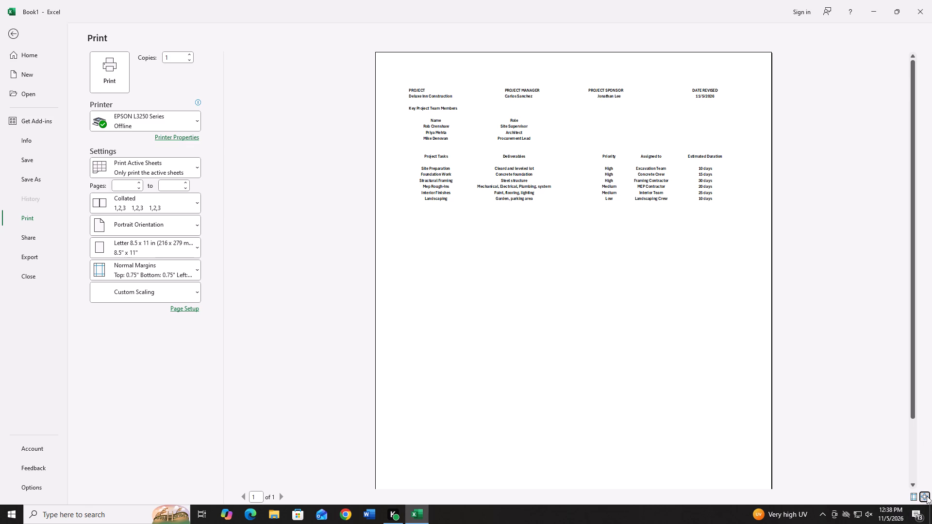
click(927, 496)
drag(912, 297, 907, 412)
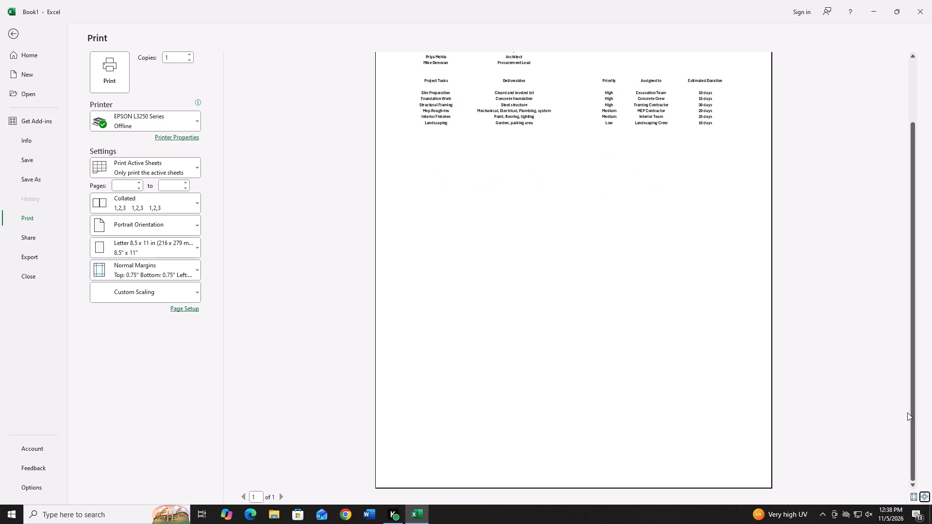
drag(911, 399, 903, 248)
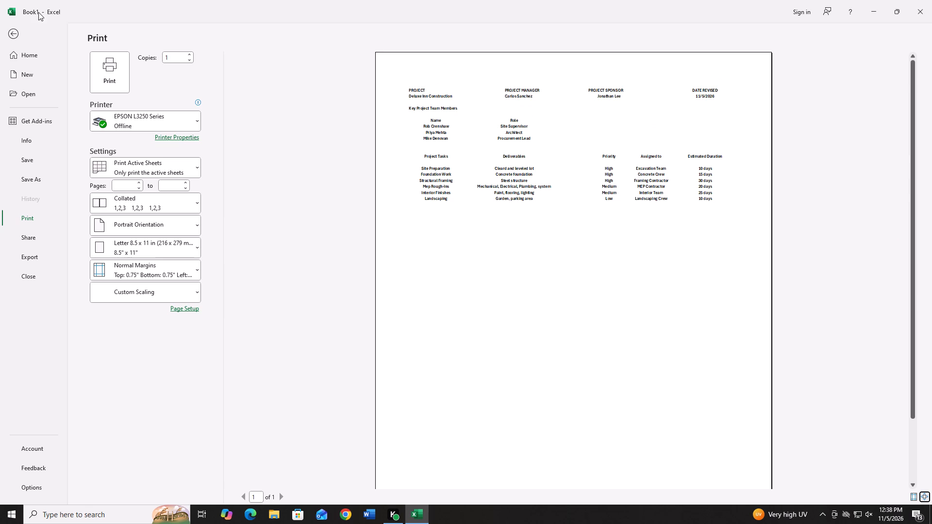
click(10, 37)
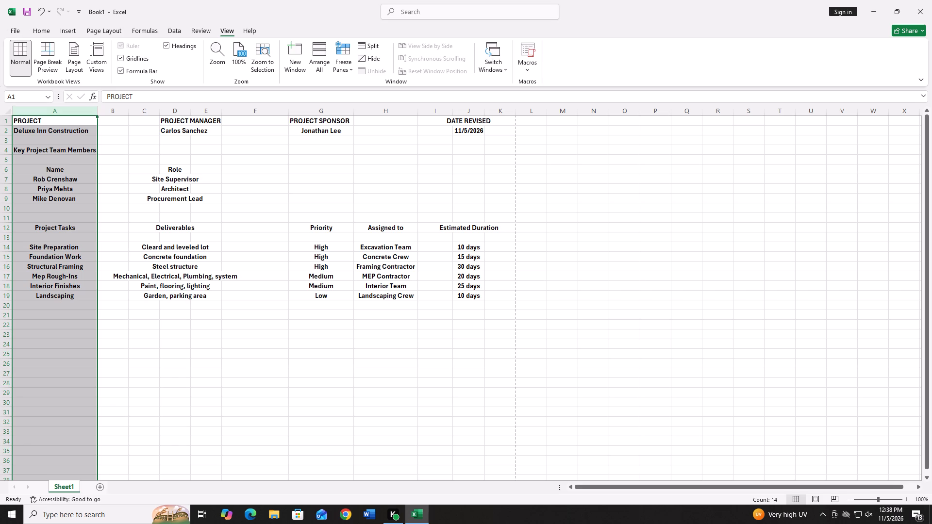
Centre the PROJECT heading in cell A1.
click(35, 121)
click(37, 34)
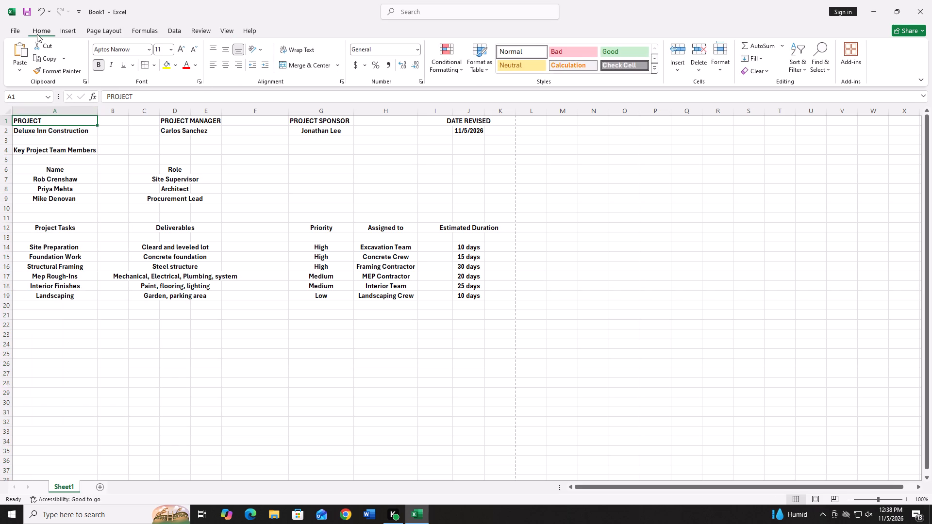
click(226, 65)
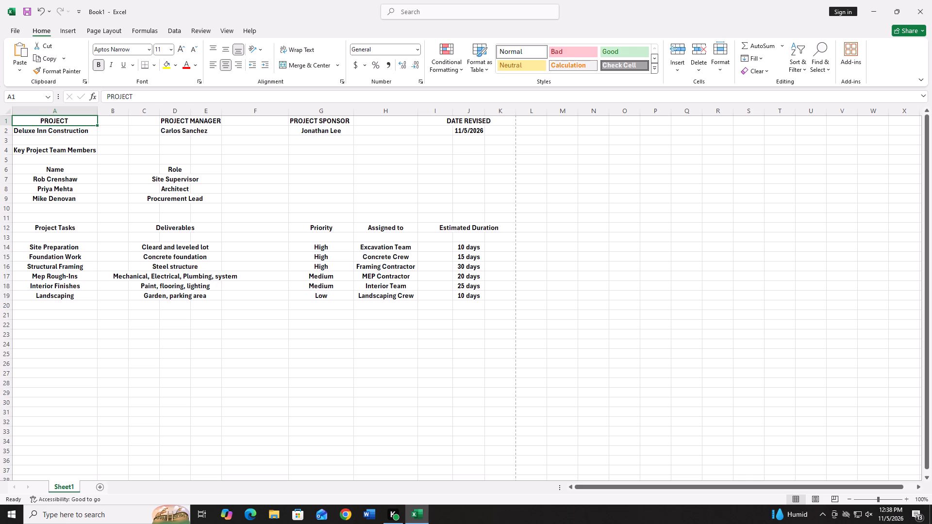
Widen column D to fit the PROJECT MANAGER heading, centre the manager's name in D2, and check the print preview.
click(192, 131)
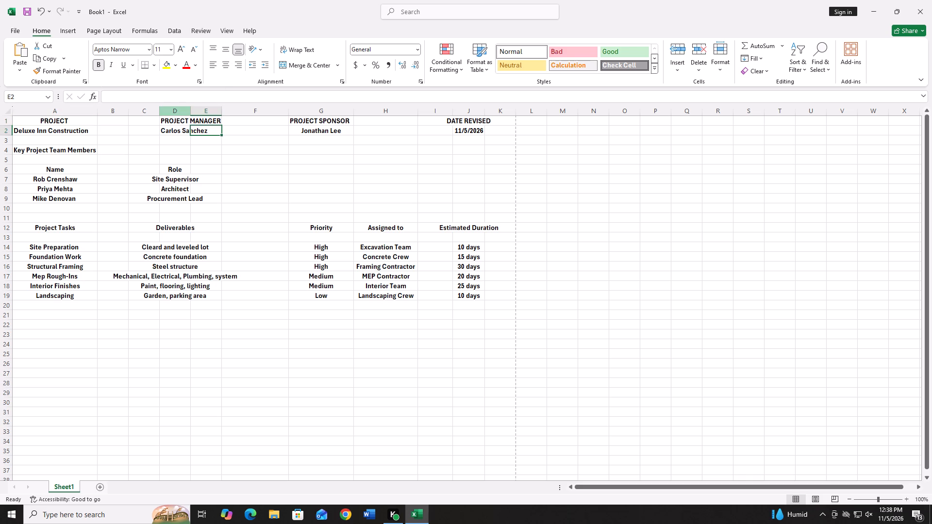
click(168, 130)
click(223, 66)
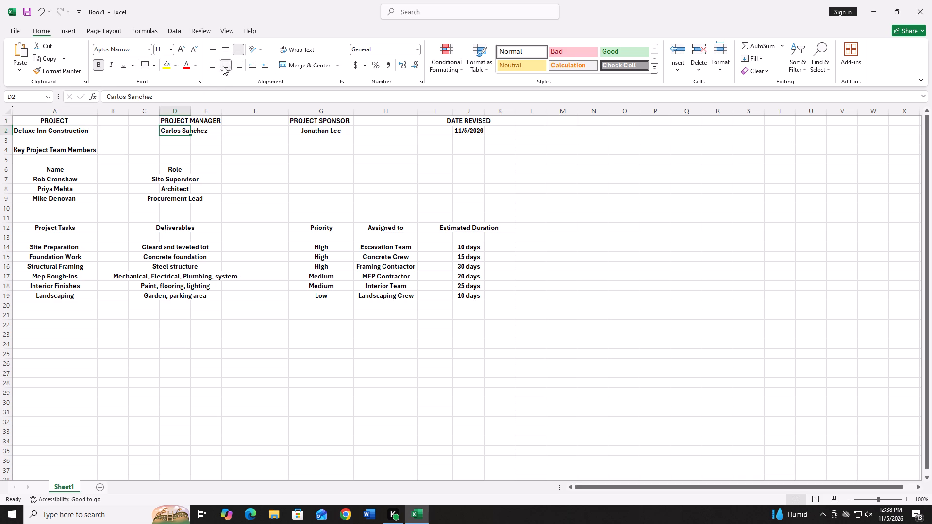
click(223, 66)
drag(189, 112, 218, 111)
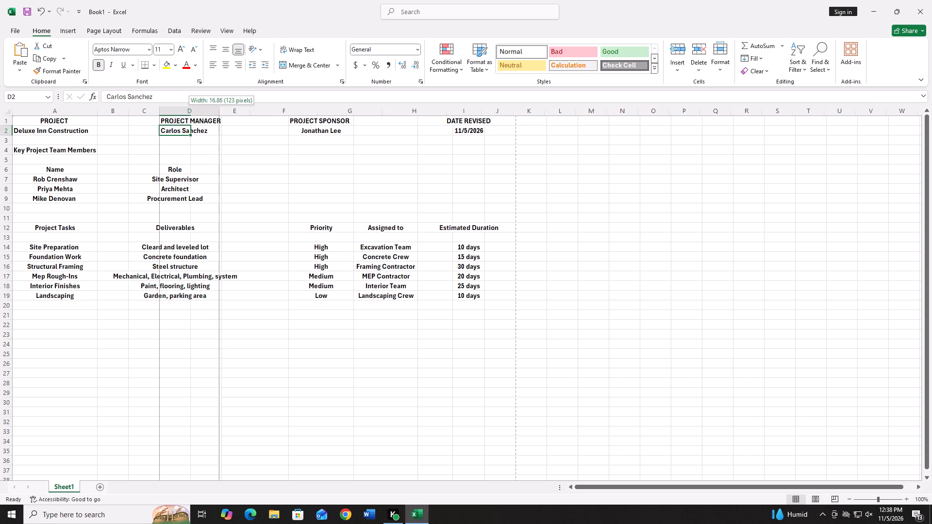
drag(218, 111, 221, 111)
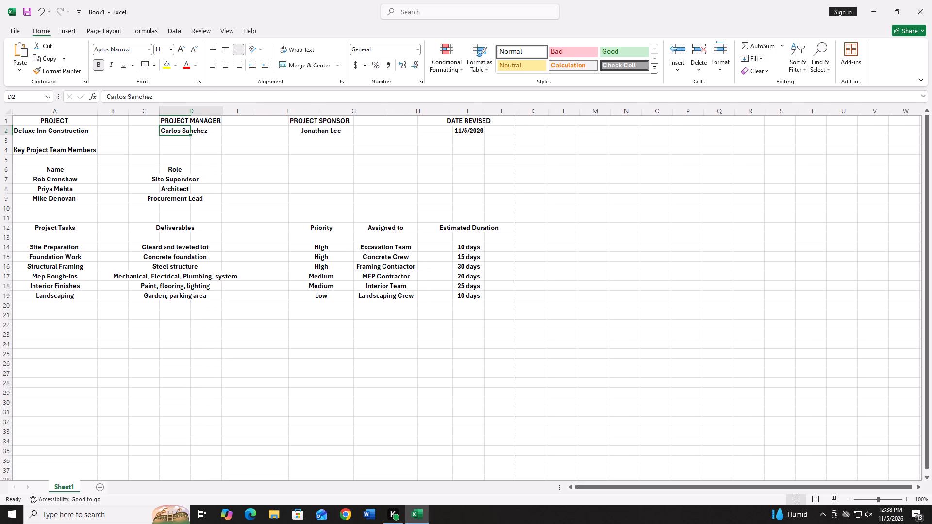
click(221, 67)
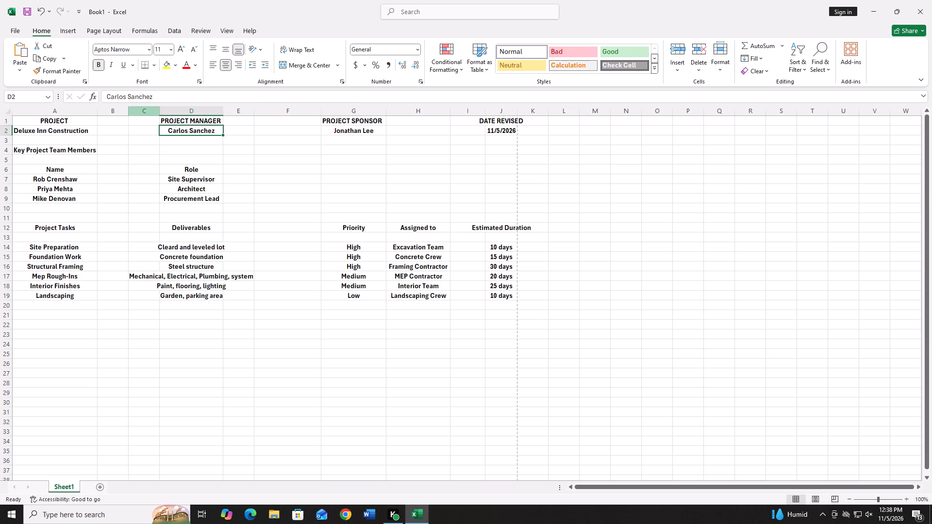
click(18, 32)
click(32, 216)
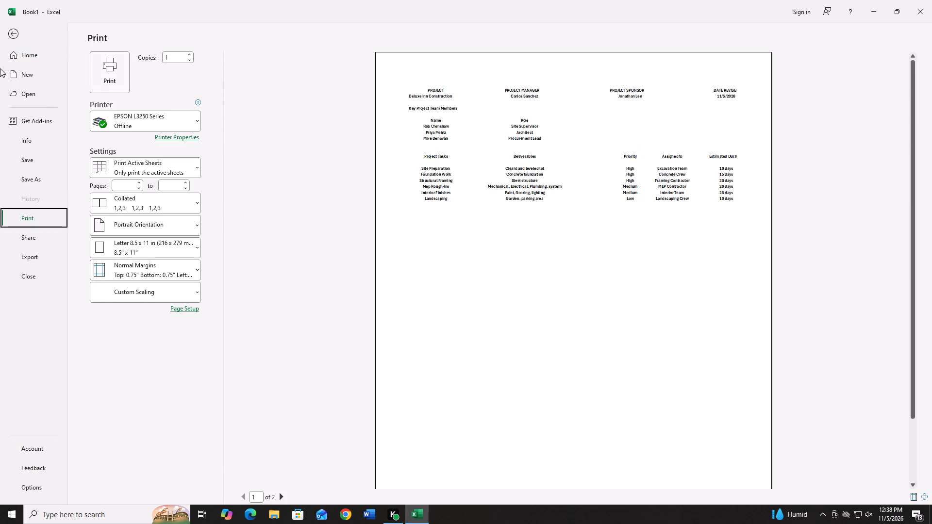
click(15, 29)
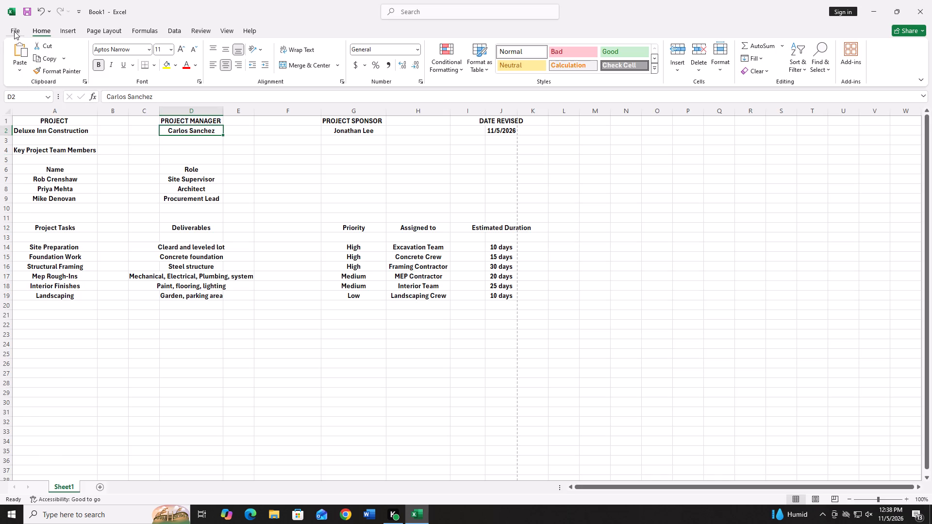
click(14, 27)
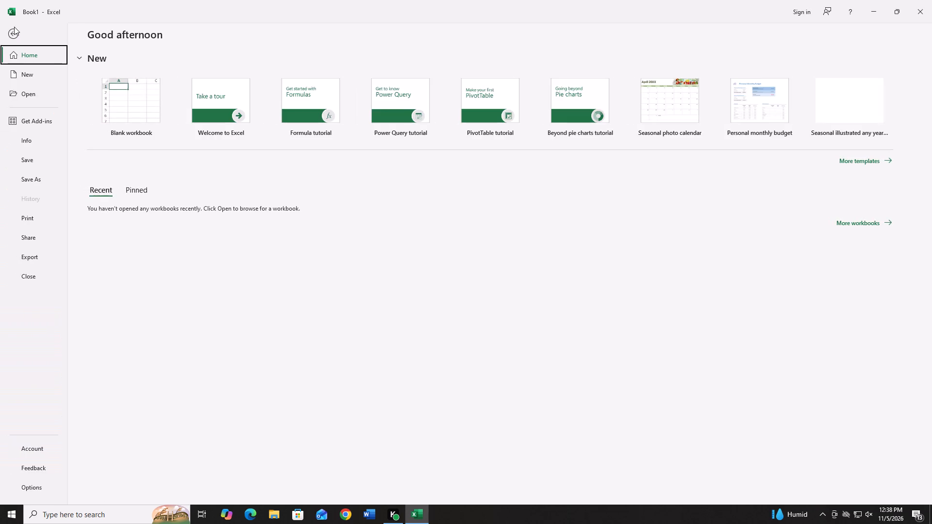
click(14, 27)
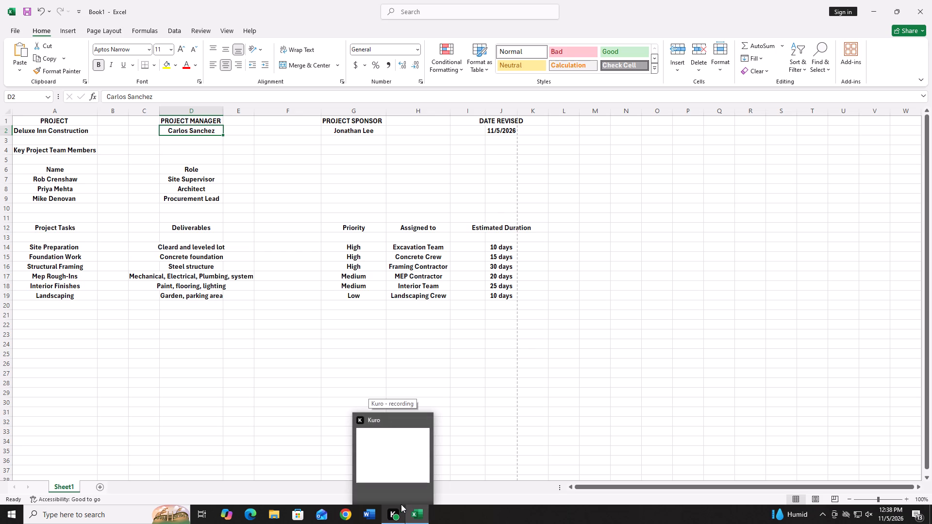
Enter the section heading Resource Requirements in cell A22 below the tasks table.
click(45, 318)
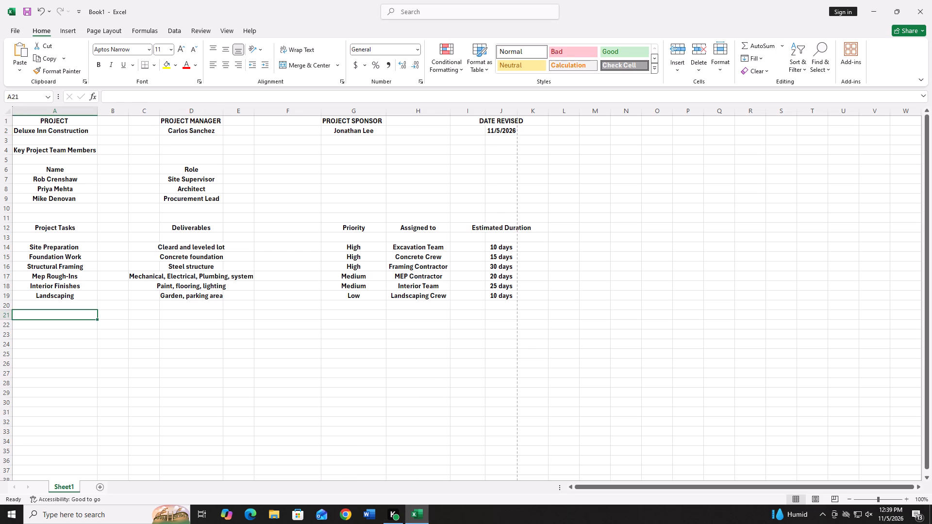
double_click(45, 318)
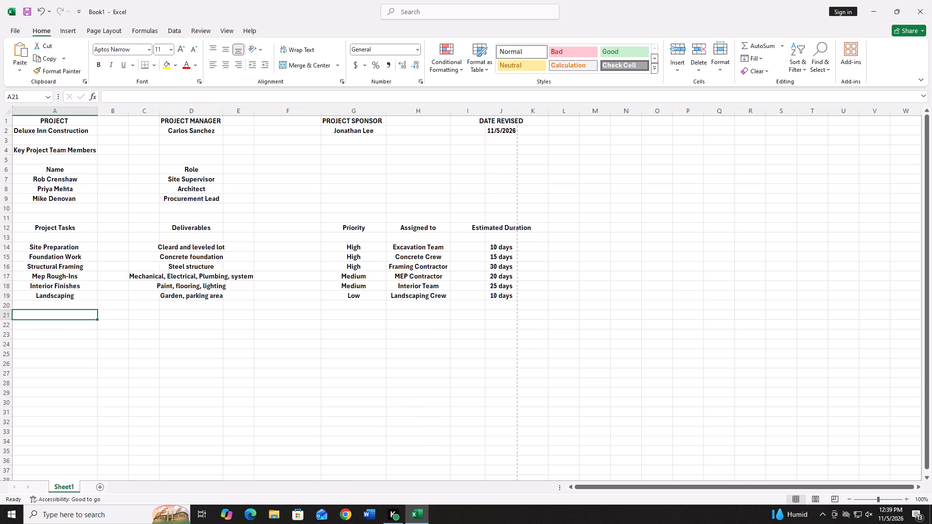
double_click(43, 317)
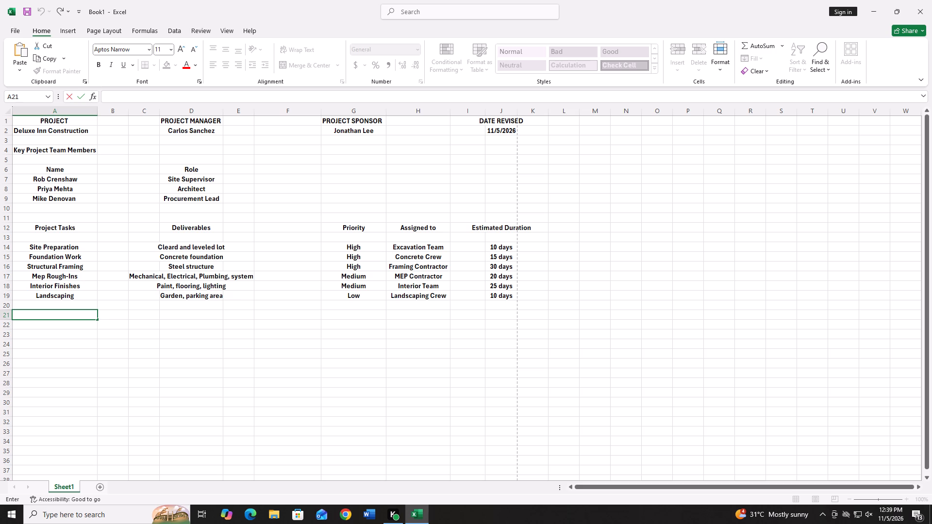
double_click(83, 324)
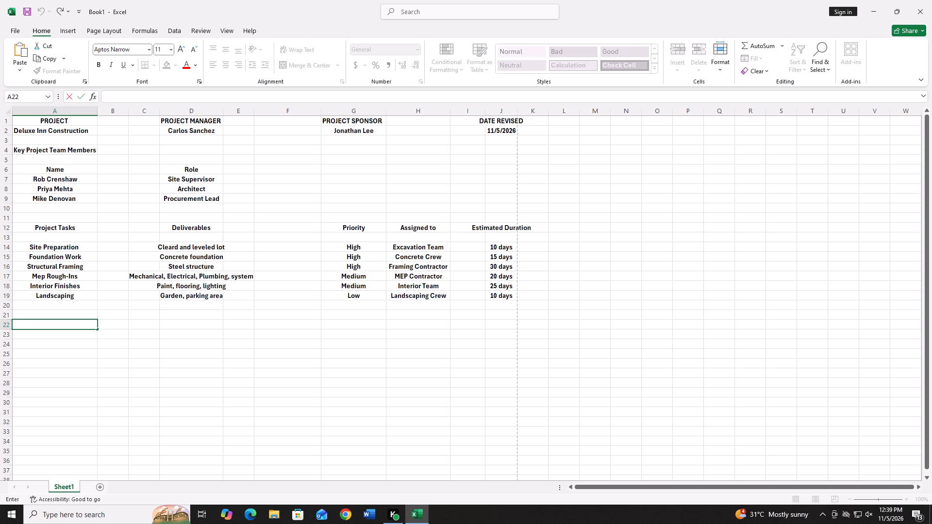
text(Resou)
text(rce)
key(space)
text(Req)
text(uiremes)
key(BackSpace)
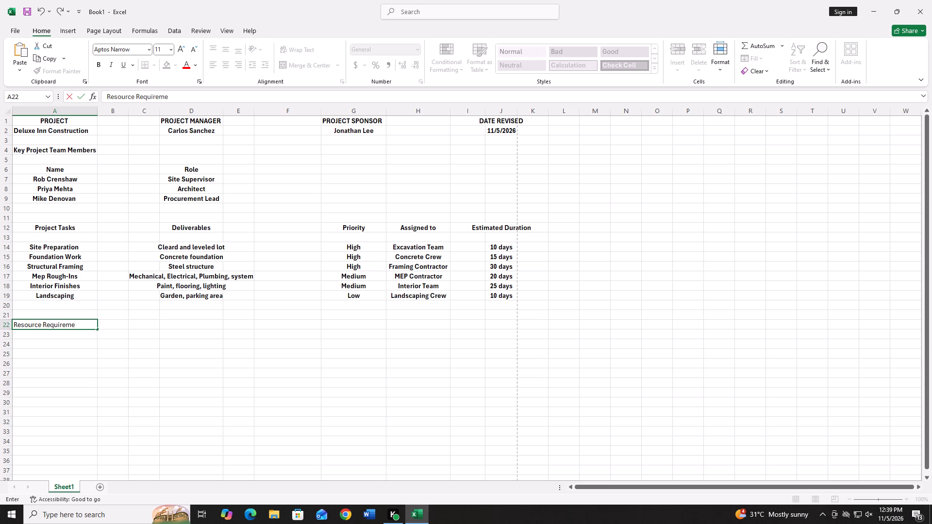
text(nts)
key(space)
Enter the resource table's column headings Category in A24 and Material in C24.
click(69, 343)
double_click(69, 343)
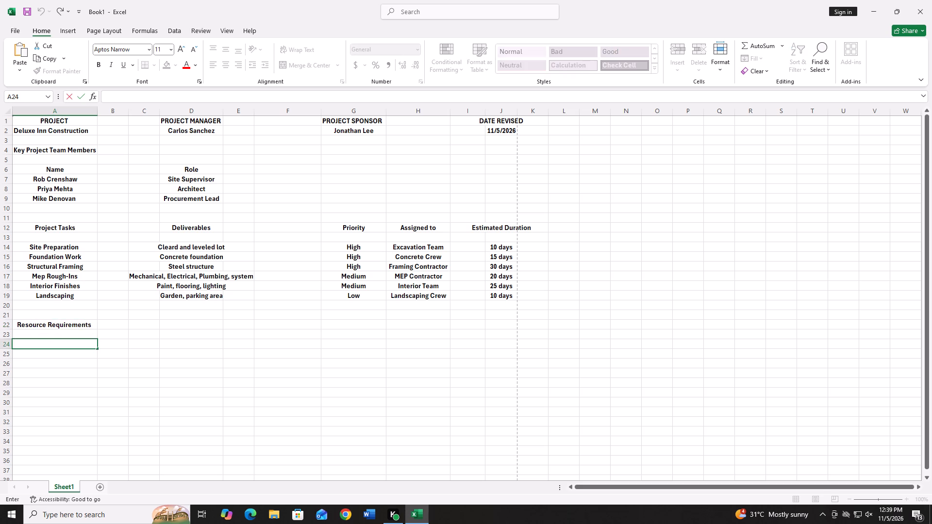
text(Ca)
text(te)
text(gp)
key(BackSpace)
text(ory)
key(space)
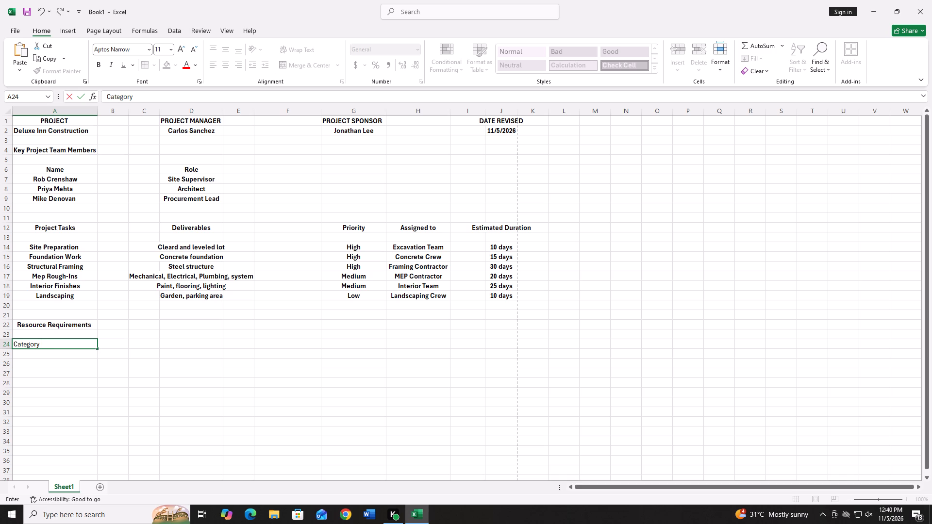
click(121, 343)
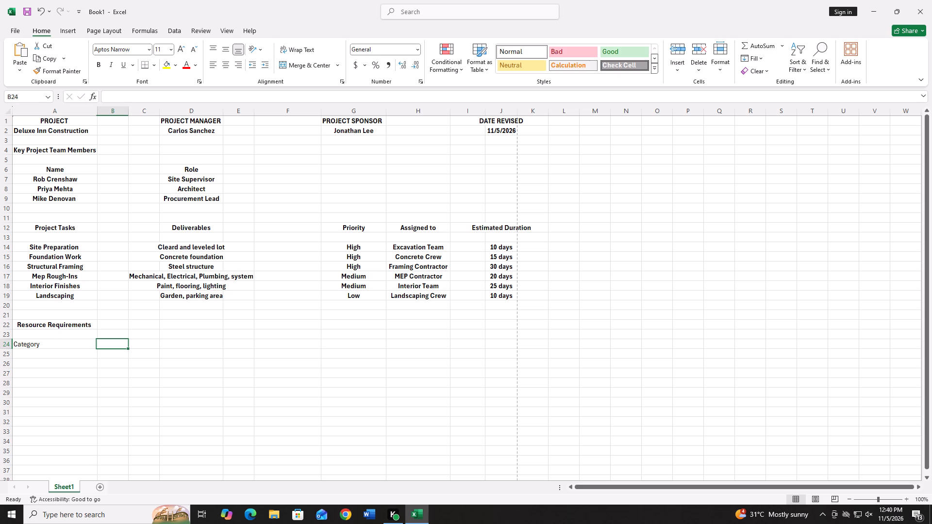
click(134, 343)
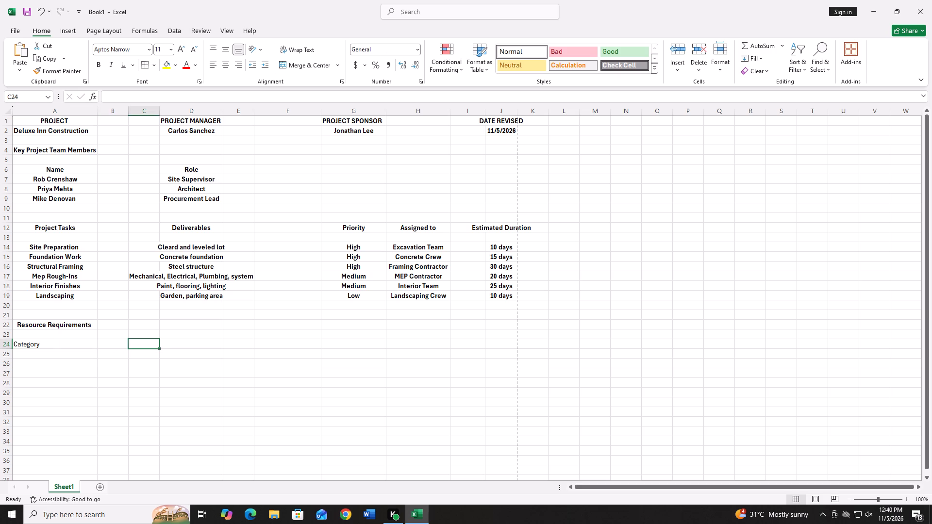
double_click(134, 343)
text(Mater)
text(ial)
key(space)
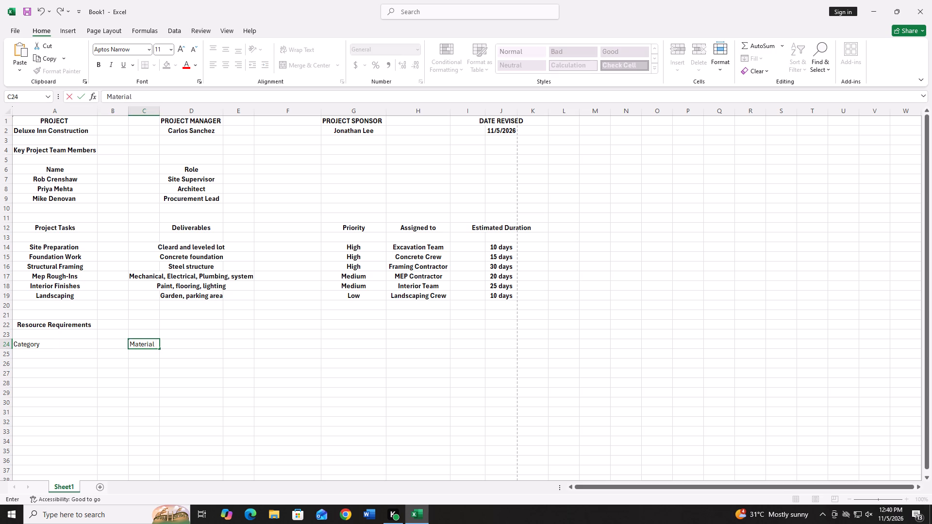
Add the remaining resource headings, Equipment in D24 and Labor in F24.
click(226, 344)
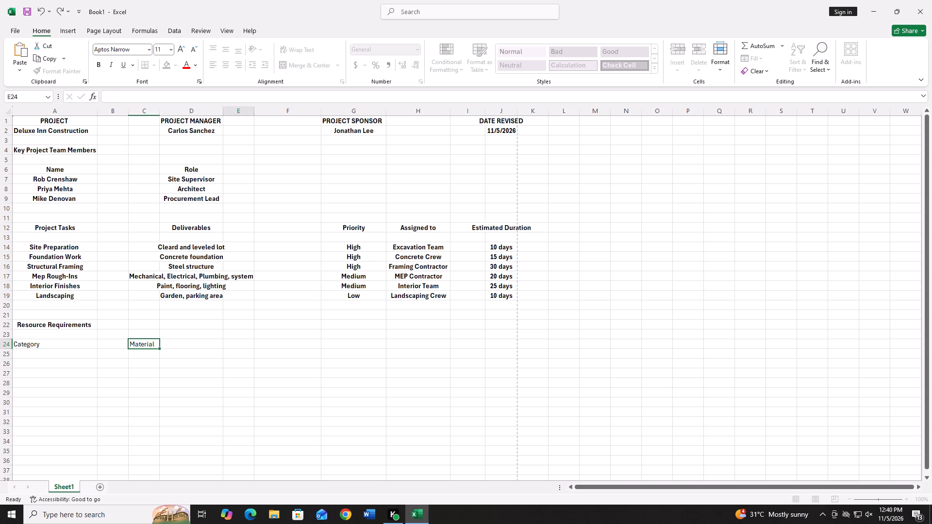
double_click(234, 344)
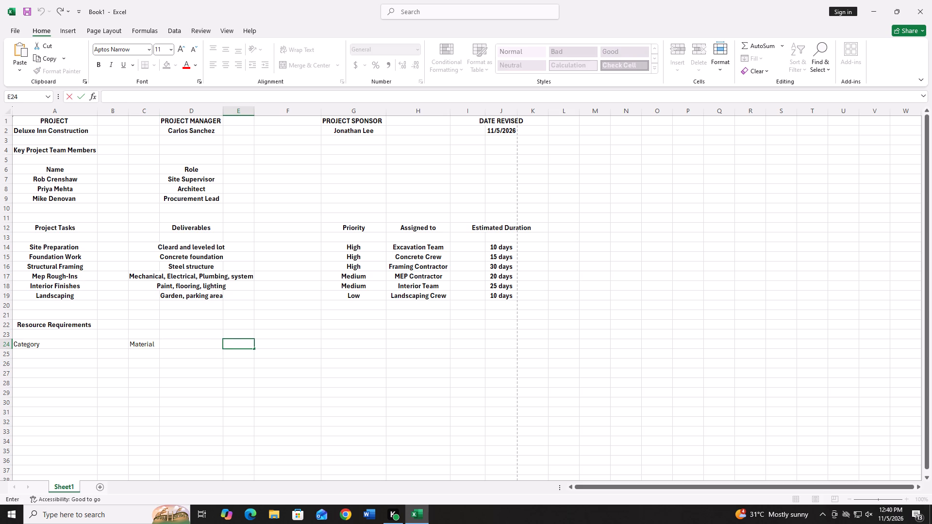
click(209, 344)
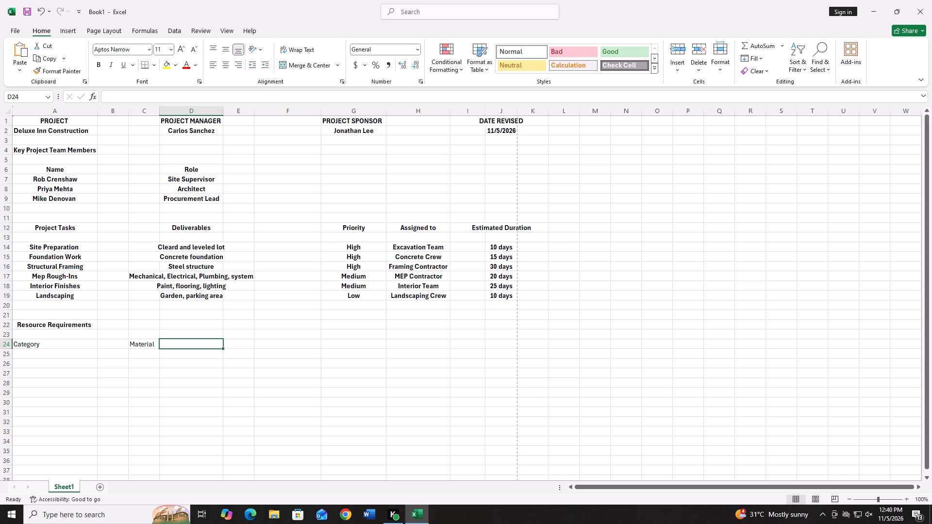
key(shift+e)
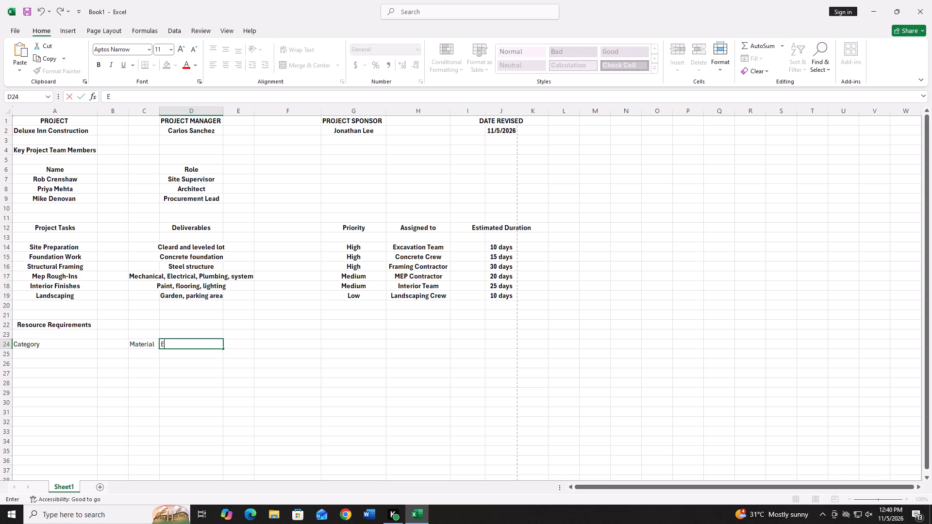
key(q)
text(ui)
key(p)
text(ment)
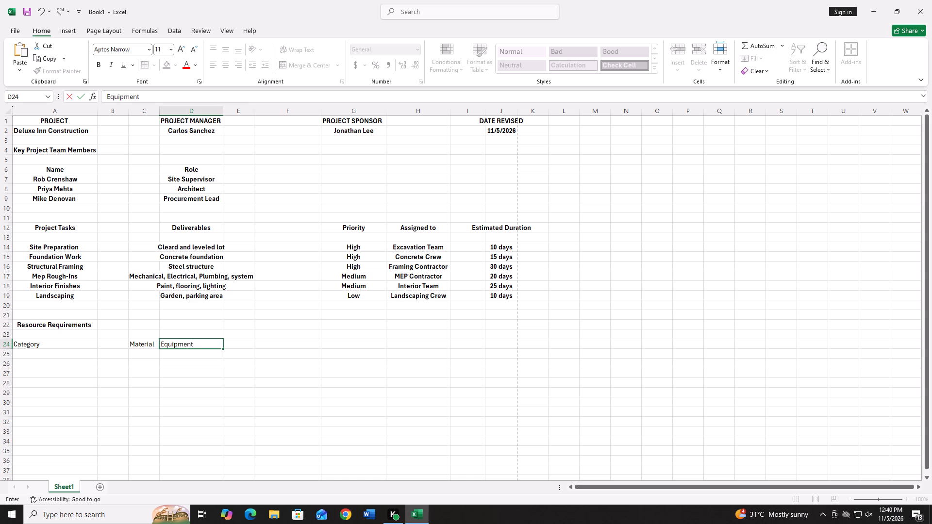
click(280, 342)
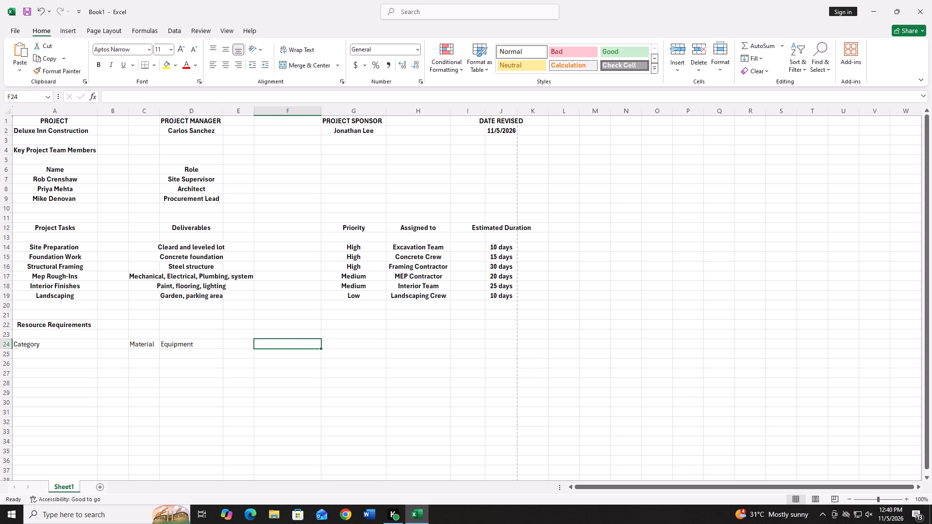
text(La)
text(bor)
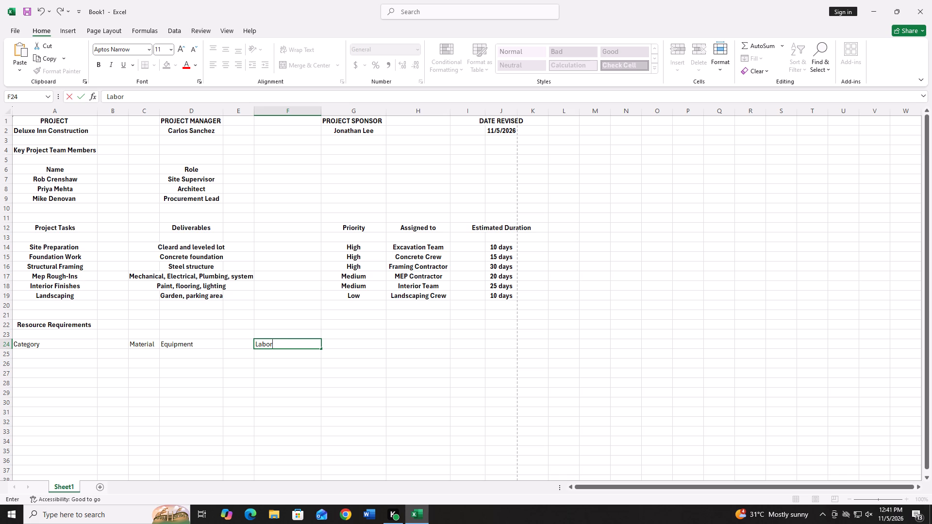
List the categories Excavation in A26 and Concrete in A27 under the Category heading.
click(58, 358)
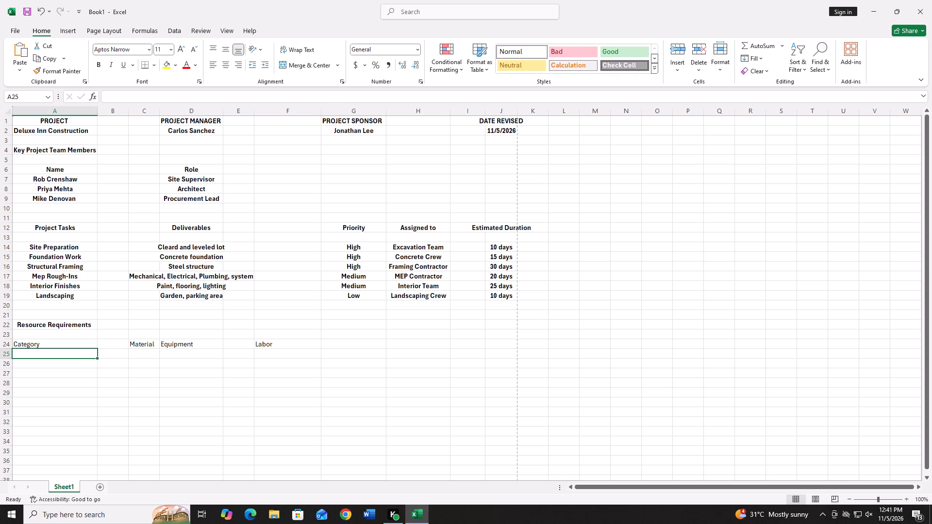
click(58, 366)
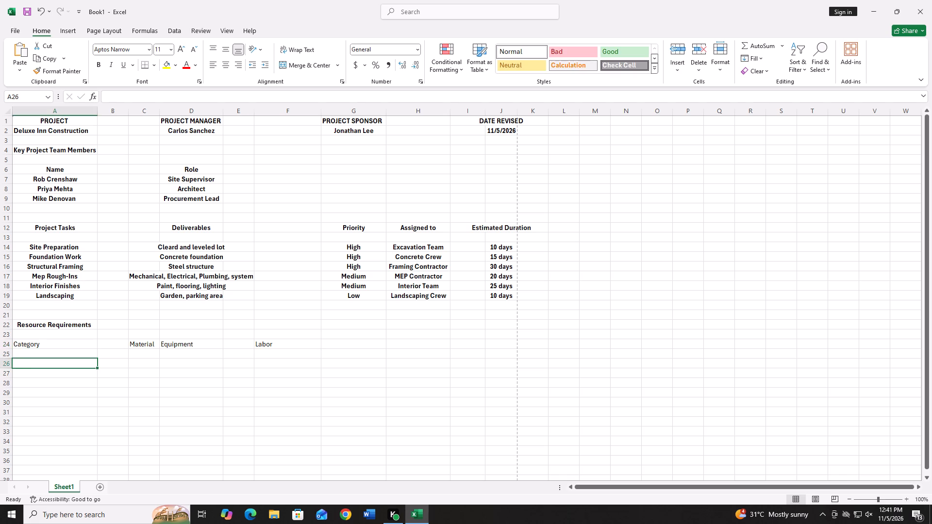
text(Eca)
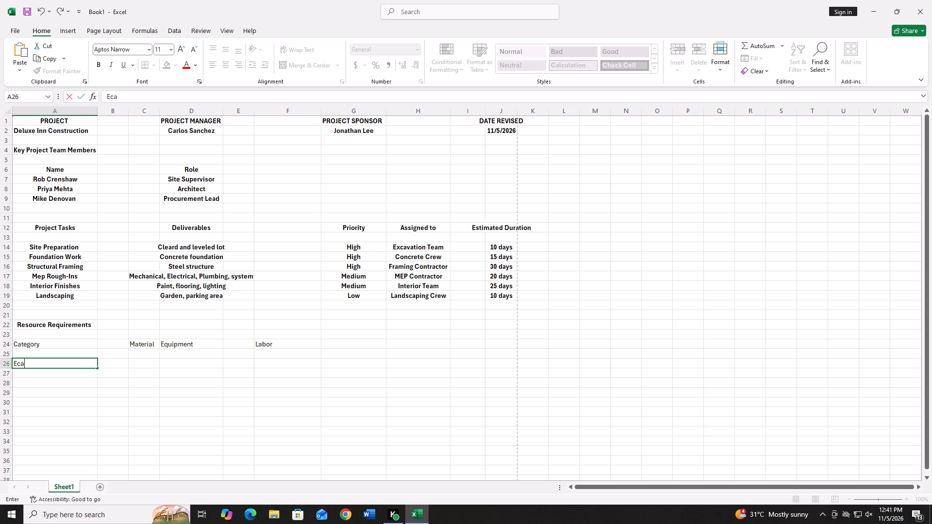
key(BackSpace)
key(BackSpace)
text(xca)
text(vation)
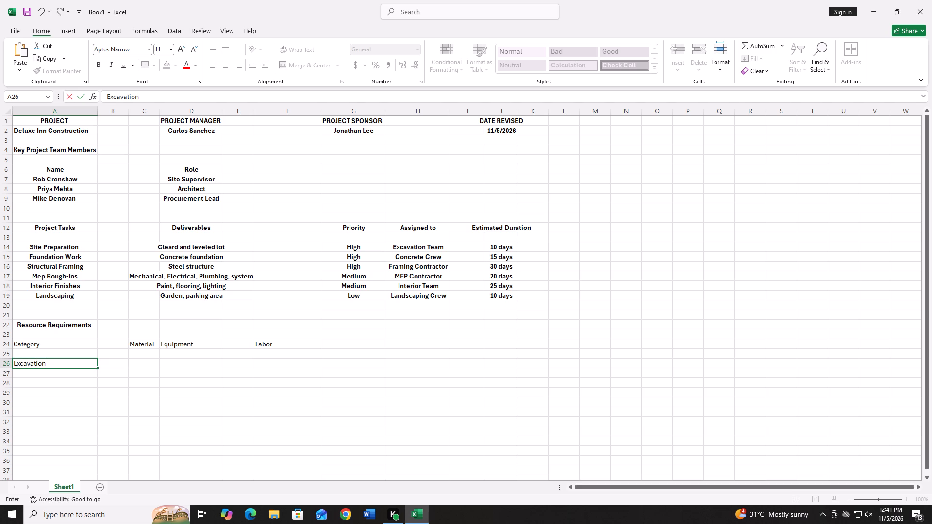
click(51, 374)
double_click(51, 374)
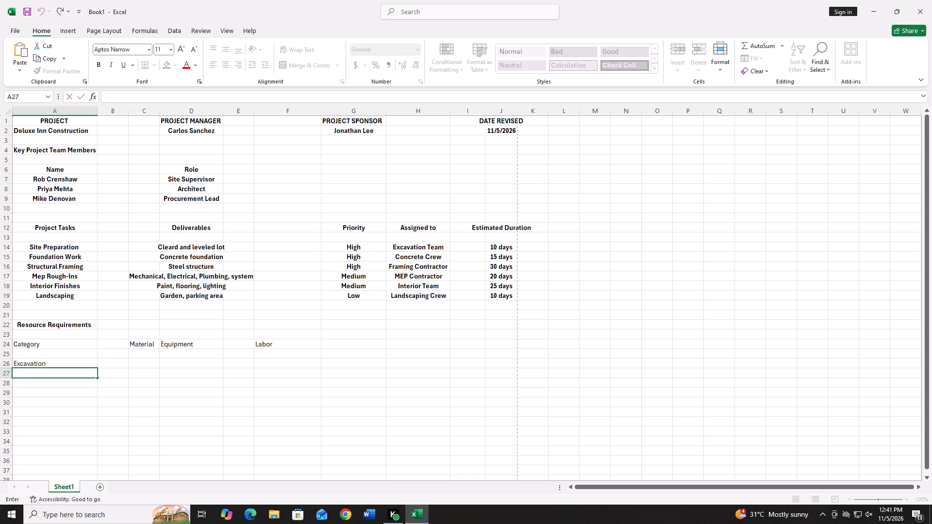
text(c0)
key(BackSpace)
key(BackSpace)
text(Concrete)
key(space)
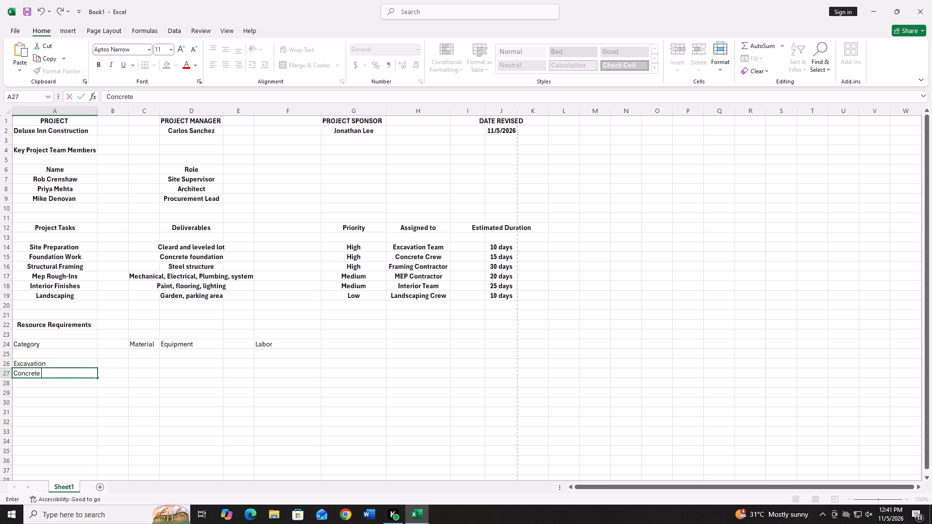
Continue the Category list with Framing in A28, MEP in A29, Interior in A30 and Landscaping in A31.
double_click(52, 385)
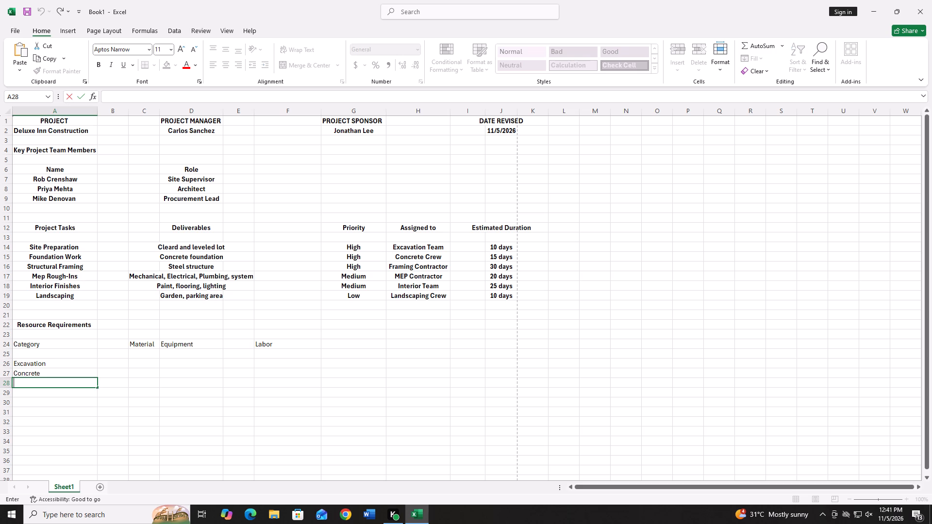
text(Framing)
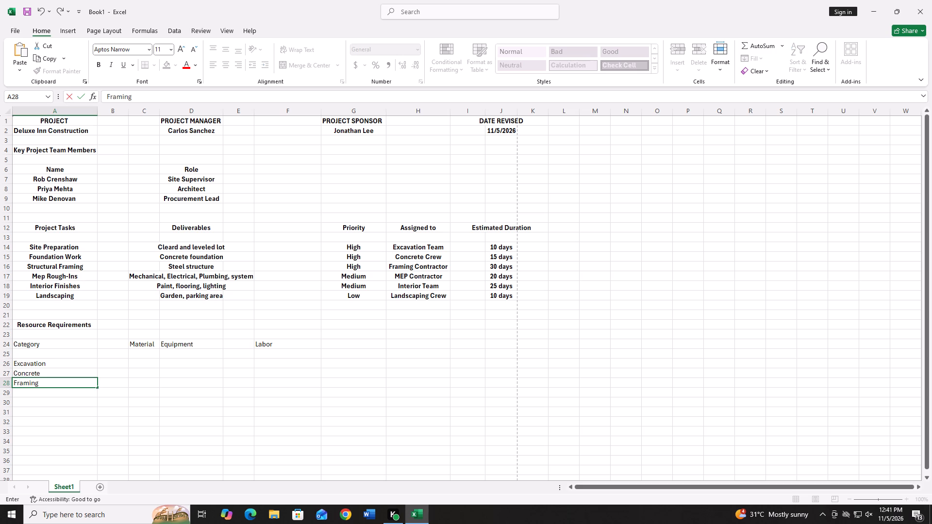
double_click(54, 394)
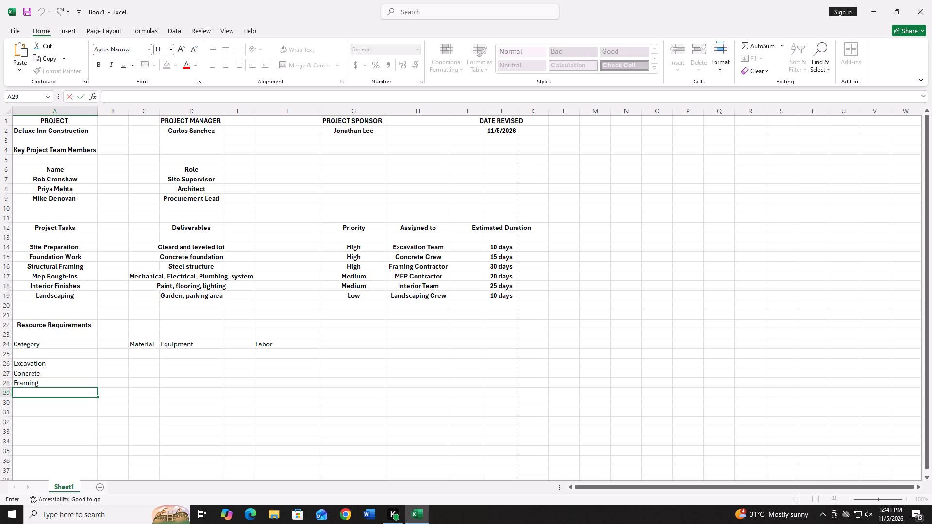
text(MEP)
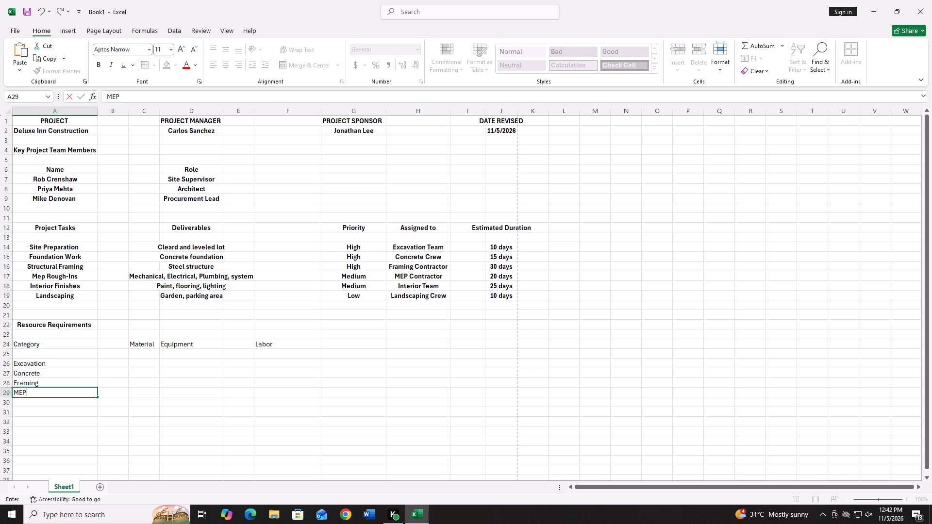
double_click(38, 402)
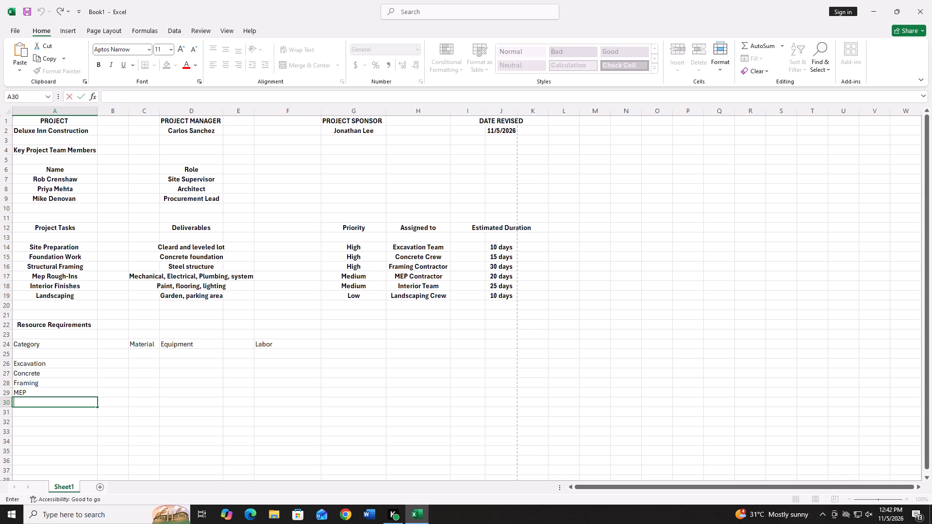
text(Interior)
double_click(33, 413)
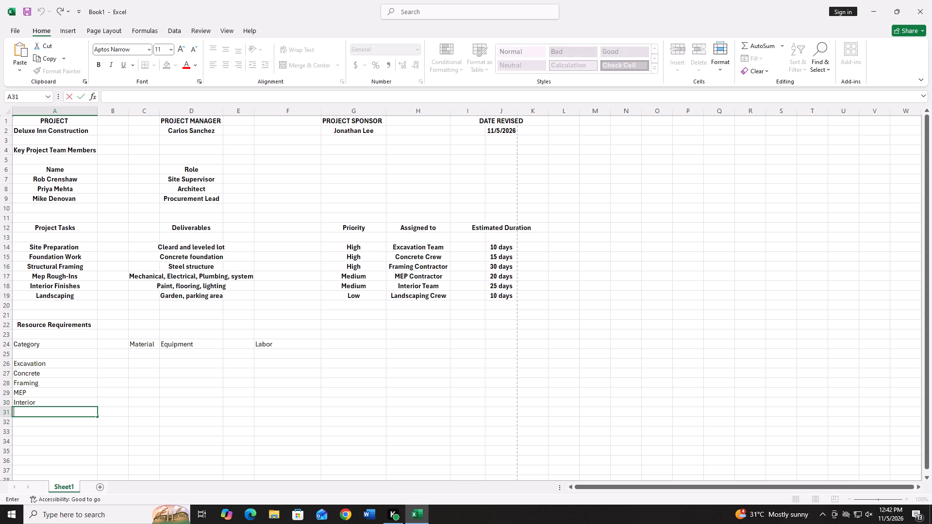
text(Landscaping)
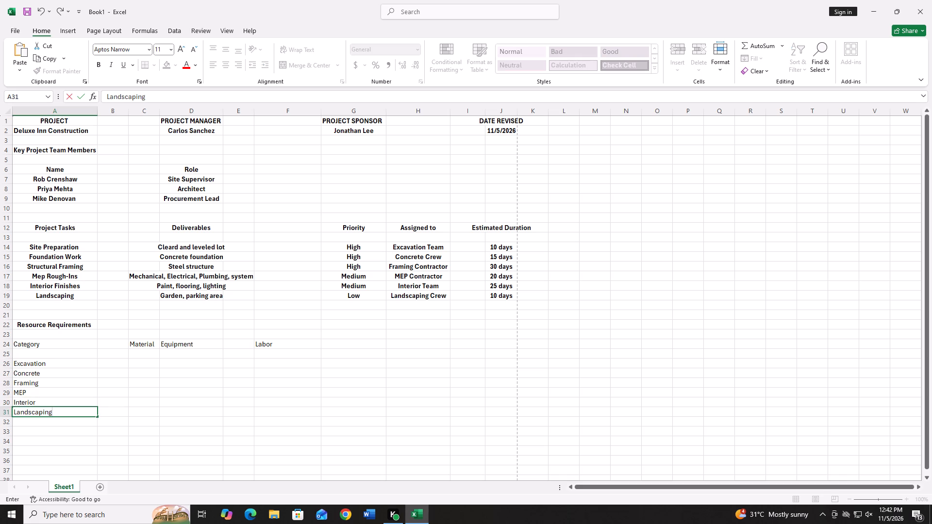
Open cell C25 under the Material heading for entry.
double_click(138, 354)
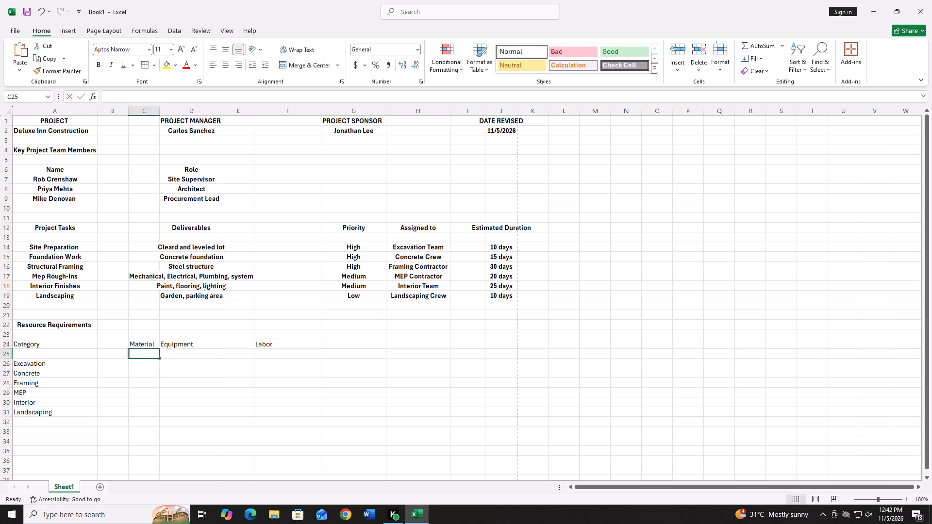